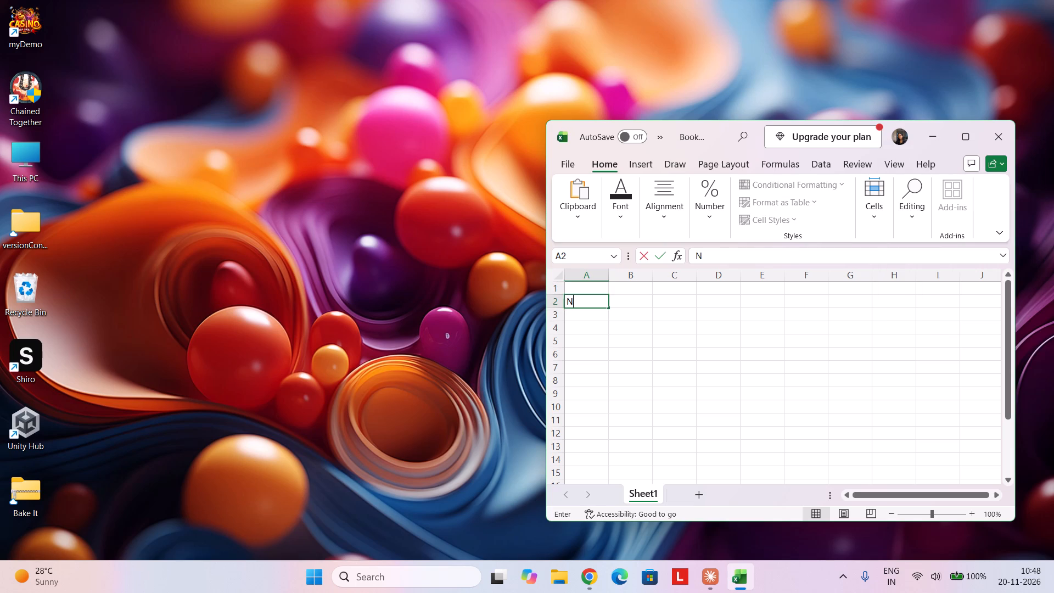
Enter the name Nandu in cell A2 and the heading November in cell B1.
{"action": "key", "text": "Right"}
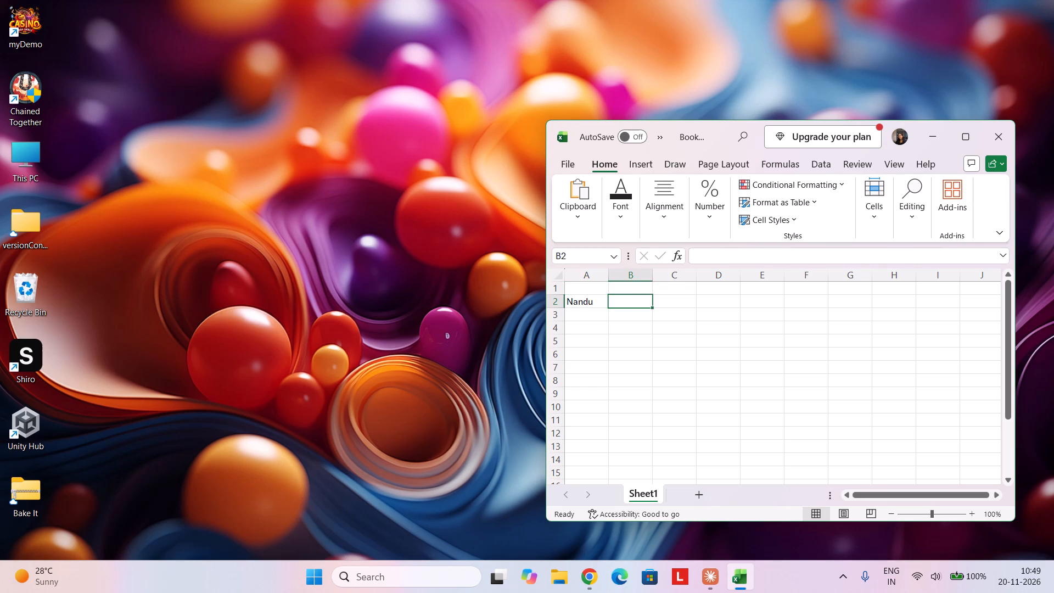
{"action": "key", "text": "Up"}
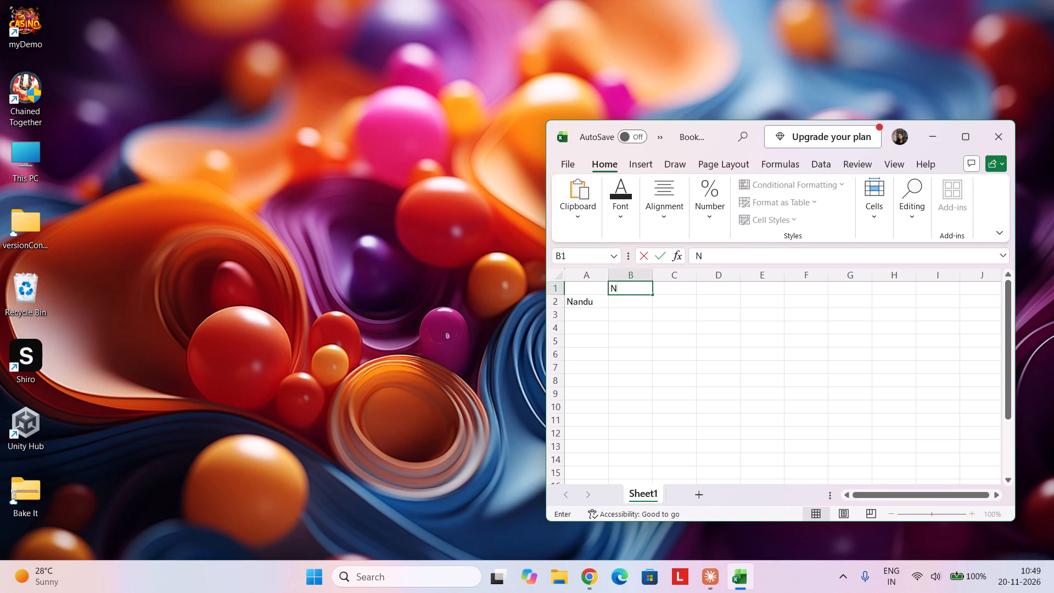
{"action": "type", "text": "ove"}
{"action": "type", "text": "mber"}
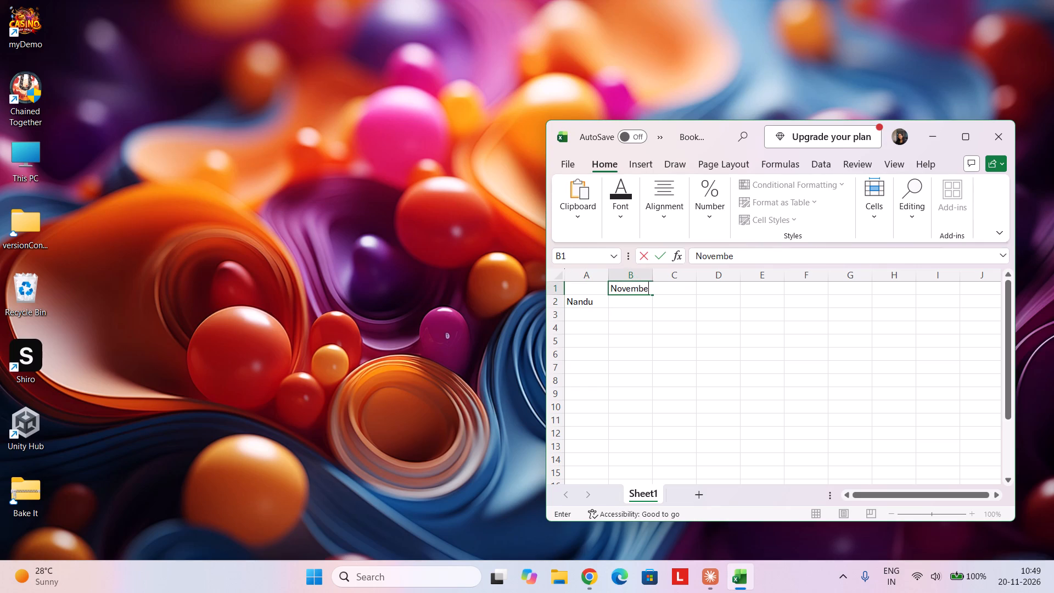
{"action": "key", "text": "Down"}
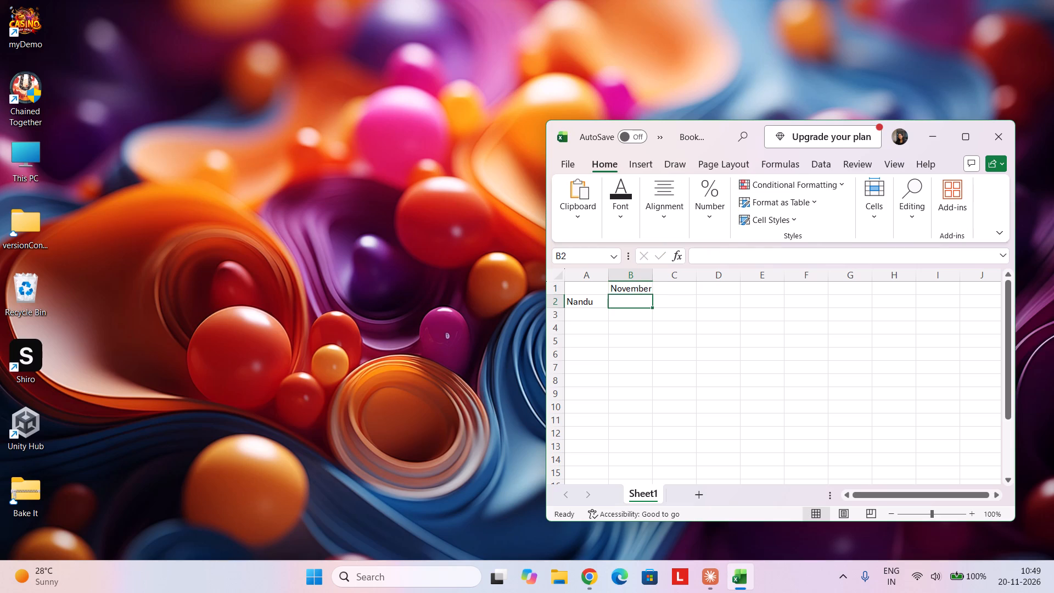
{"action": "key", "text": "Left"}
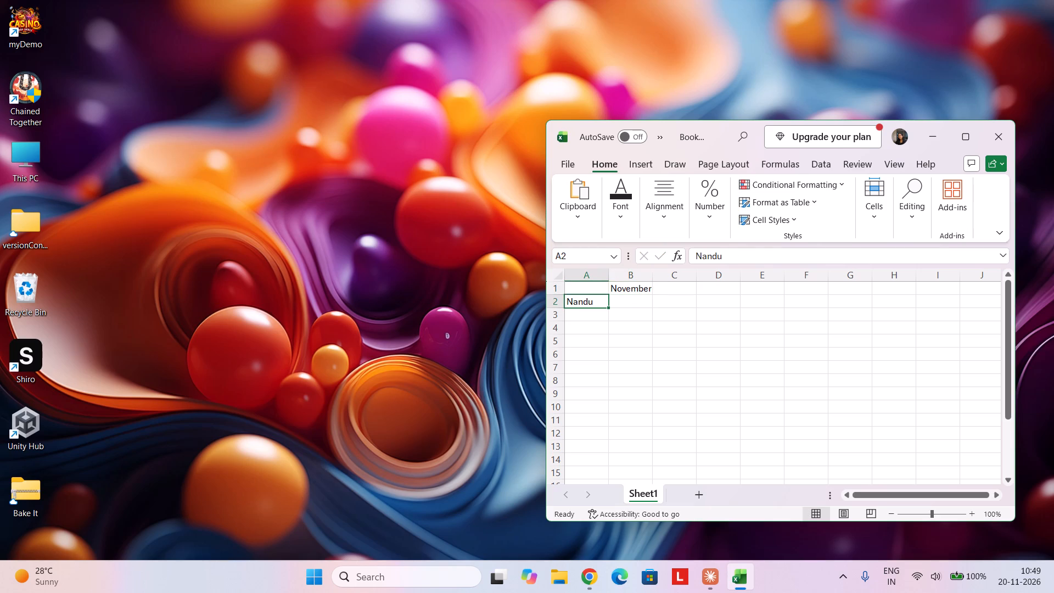
Maximize the workbook window and zoom the sheet to 160%.
{"action": "left_click", "coordinate": [955, 129]}
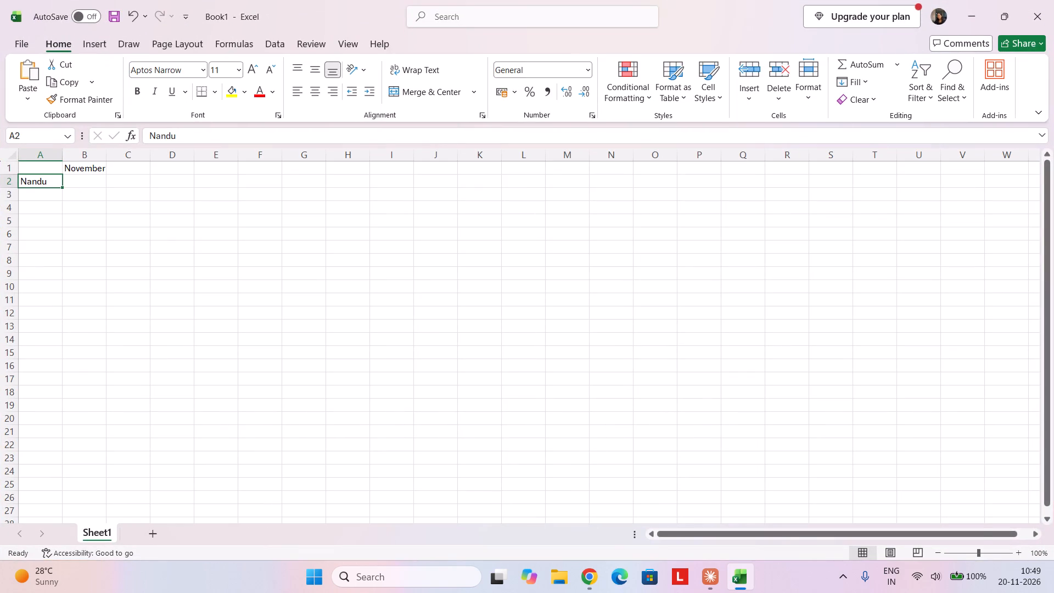
{"action": "left_click", "coordinate": [1022, 555]}
{"action": "triple_click", "coordinate": [1022, 555]}
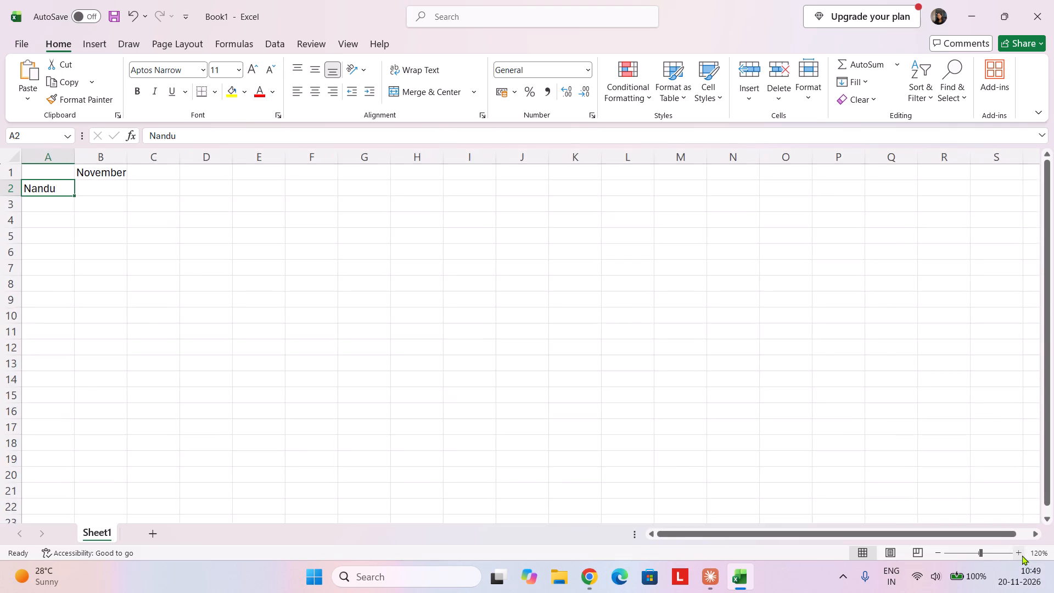
{"action": "double_click", "coordinate": [1022, 555]}
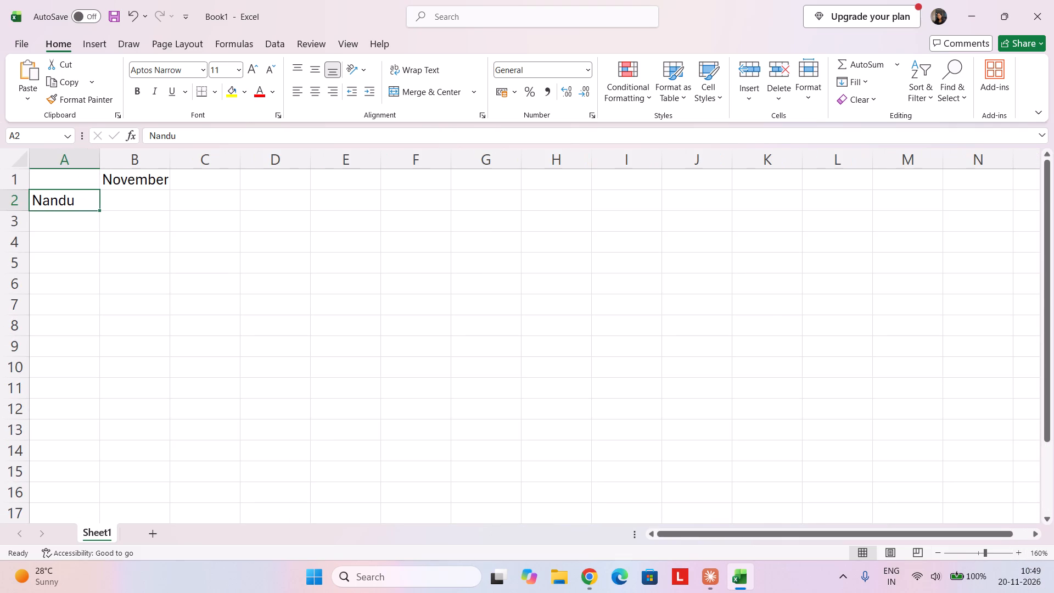
Widen column B so that the November heading fits comfortably.
{"action": "left_click_drag", "start_coordinate": [169, 158], "coordinate": [202, 164]}
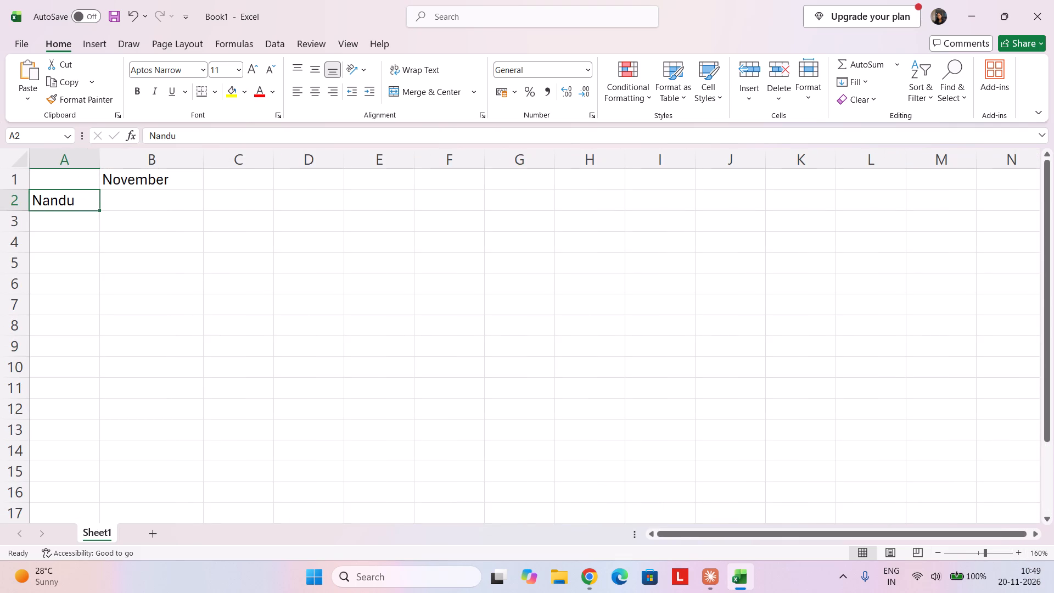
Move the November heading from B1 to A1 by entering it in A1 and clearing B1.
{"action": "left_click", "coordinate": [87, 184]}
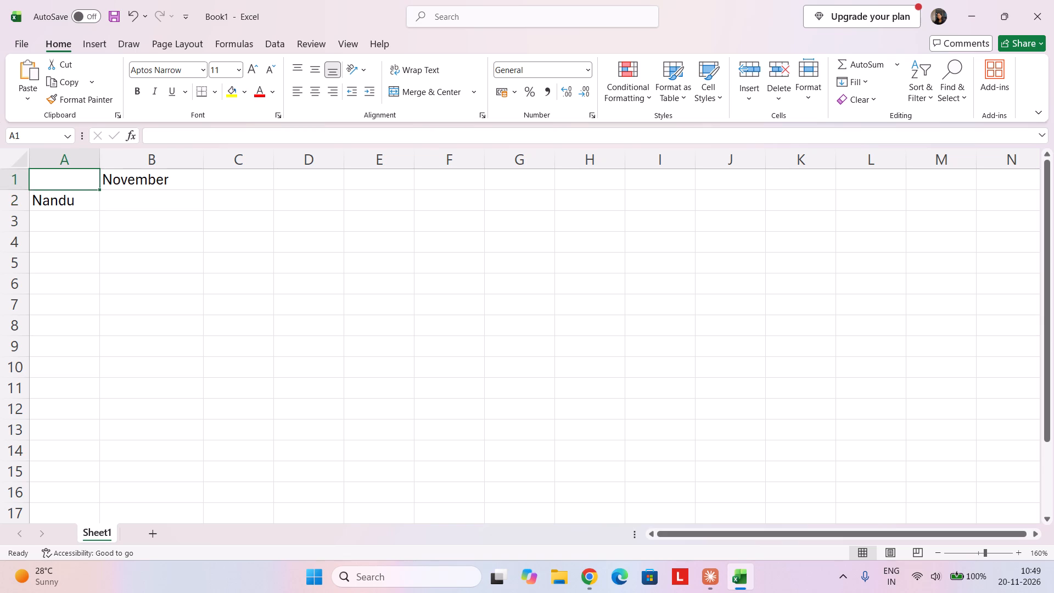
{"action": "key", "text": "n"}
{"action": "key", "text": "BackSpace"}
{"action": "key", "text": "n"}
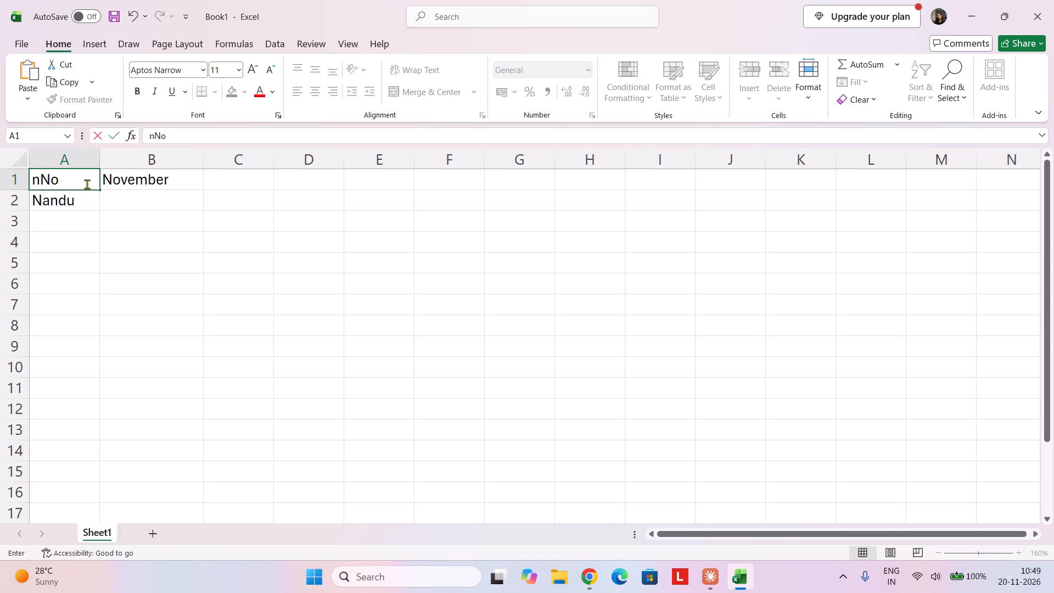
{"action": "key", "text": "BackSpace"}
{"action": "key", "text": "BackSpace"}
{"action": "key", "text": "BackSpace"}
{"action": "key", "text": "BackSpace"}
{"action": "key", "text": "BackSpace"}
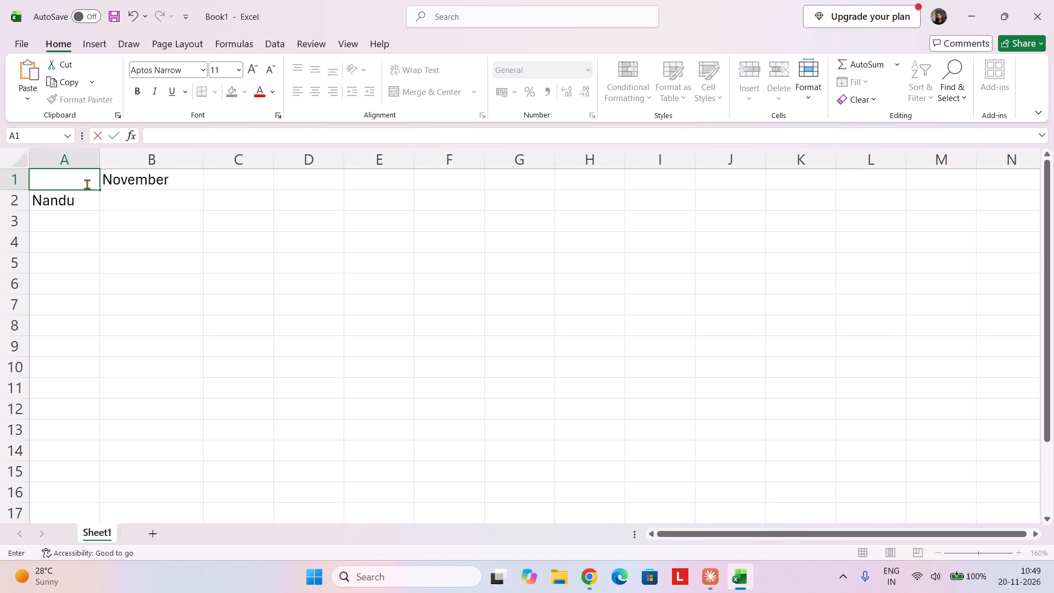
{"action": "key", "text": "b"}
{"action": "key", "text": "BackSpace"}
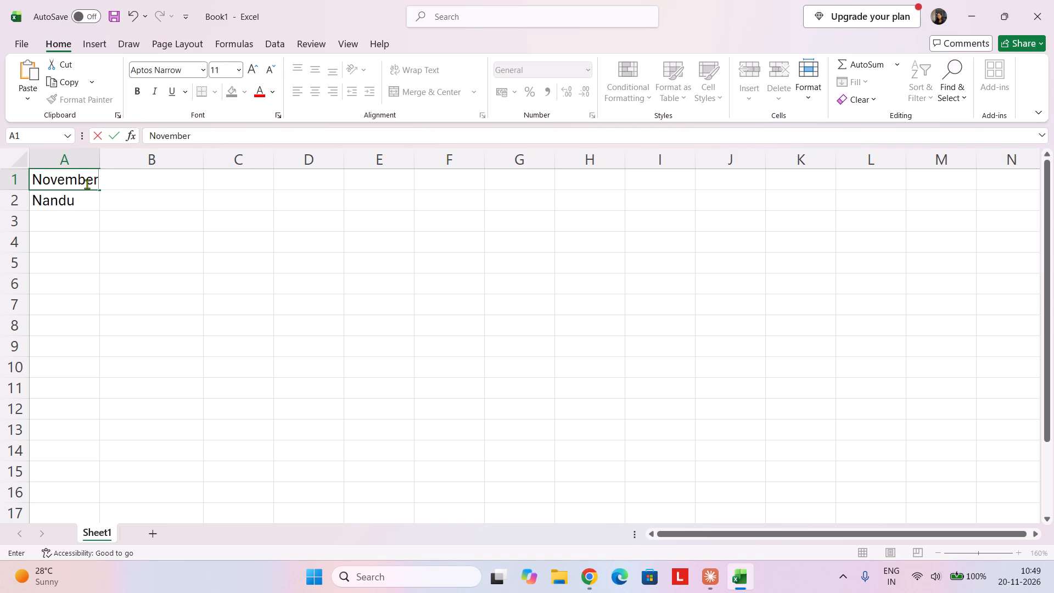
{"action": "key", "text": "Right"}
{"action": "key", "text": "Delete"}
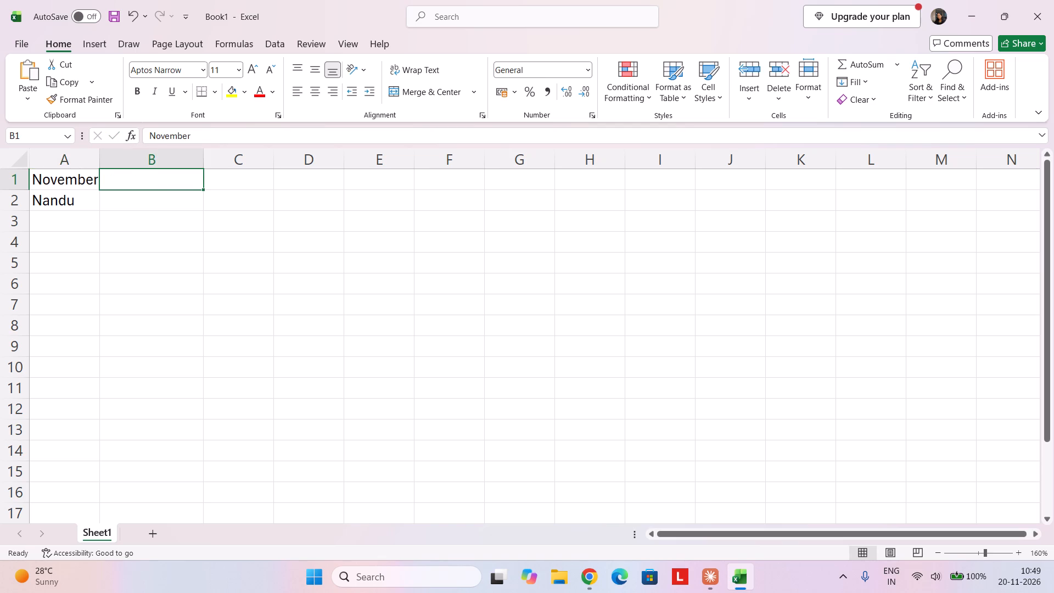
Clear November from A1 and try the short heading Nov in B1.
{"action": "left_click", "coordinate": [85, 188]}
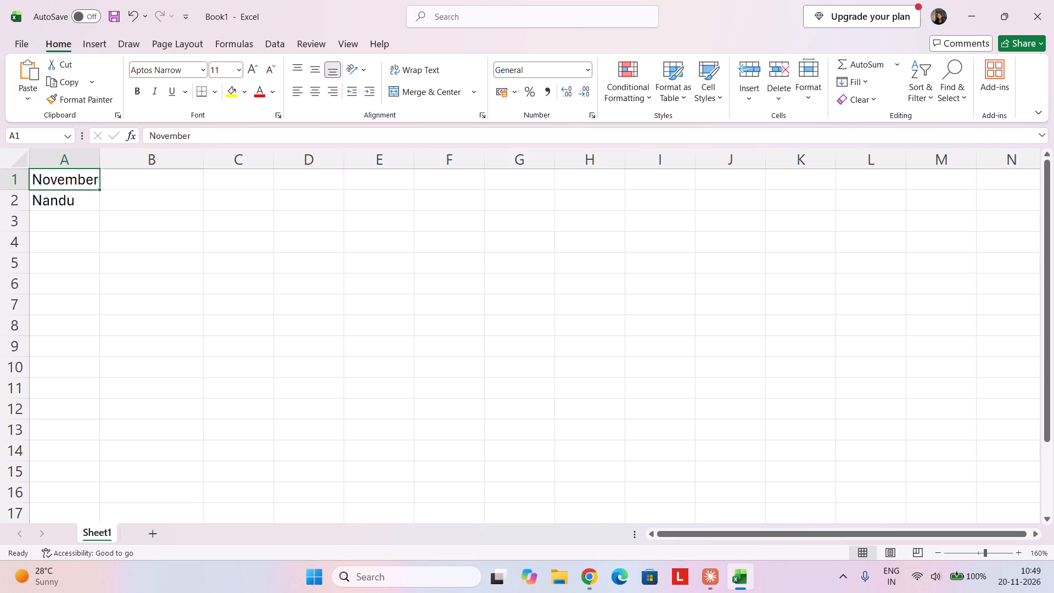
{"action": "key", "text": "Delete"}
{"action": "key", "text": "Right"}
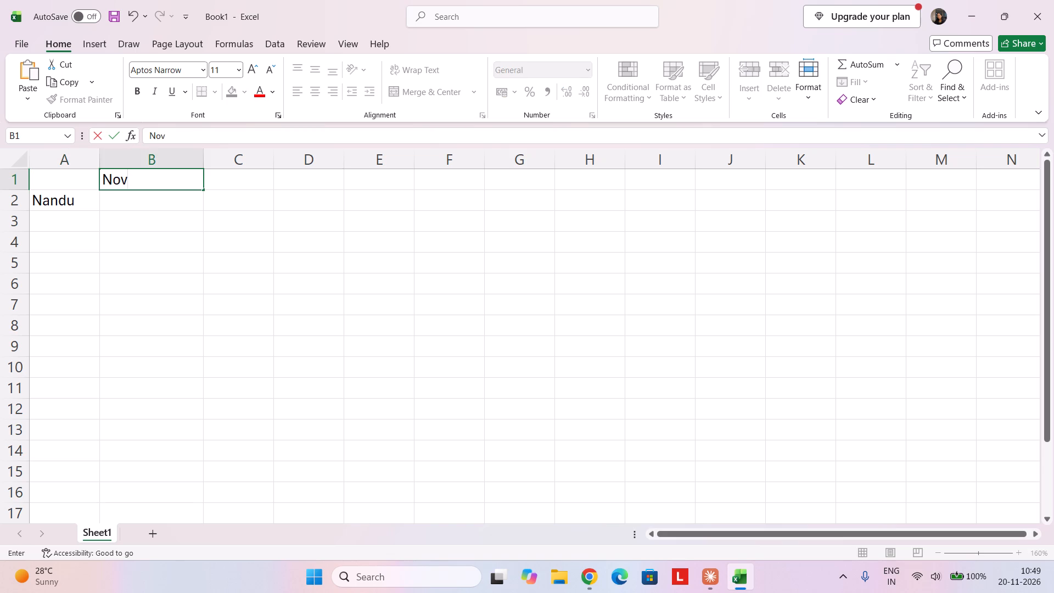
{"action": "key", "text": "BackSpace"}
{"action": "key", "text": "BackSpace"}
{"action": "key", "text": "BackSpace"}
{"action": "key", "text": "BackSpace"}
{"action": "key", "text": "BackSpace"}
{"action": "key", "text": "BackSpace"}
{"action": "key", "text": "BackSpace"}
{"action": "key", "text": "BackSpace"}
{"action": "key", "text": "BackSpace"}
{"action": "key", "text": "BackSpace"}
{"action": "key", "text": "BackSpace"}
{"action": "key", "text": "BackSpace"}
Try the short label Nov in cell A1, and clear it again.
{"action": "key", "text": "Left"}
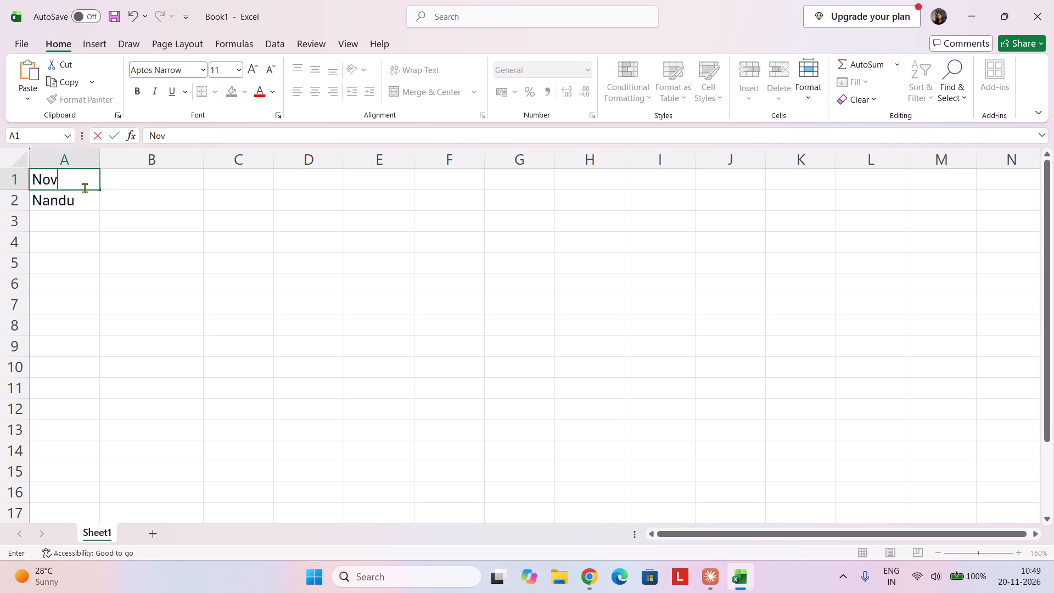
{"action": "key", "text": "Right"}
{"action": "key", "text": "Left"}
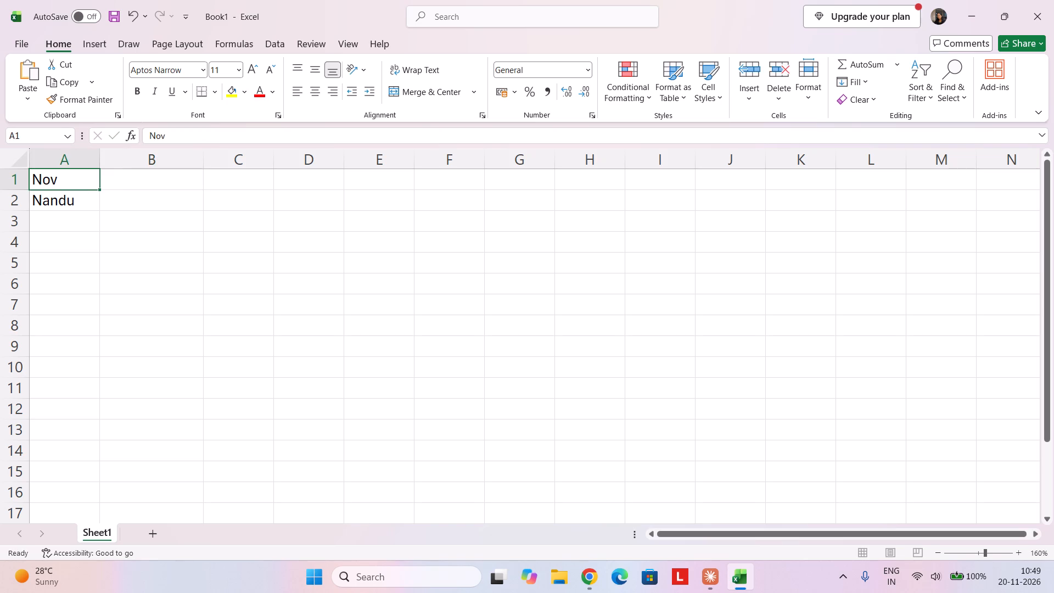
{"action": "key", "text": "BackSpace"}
Enter Nandu as the column heading in cell B1.
{"action": "key", "text": "Right"}
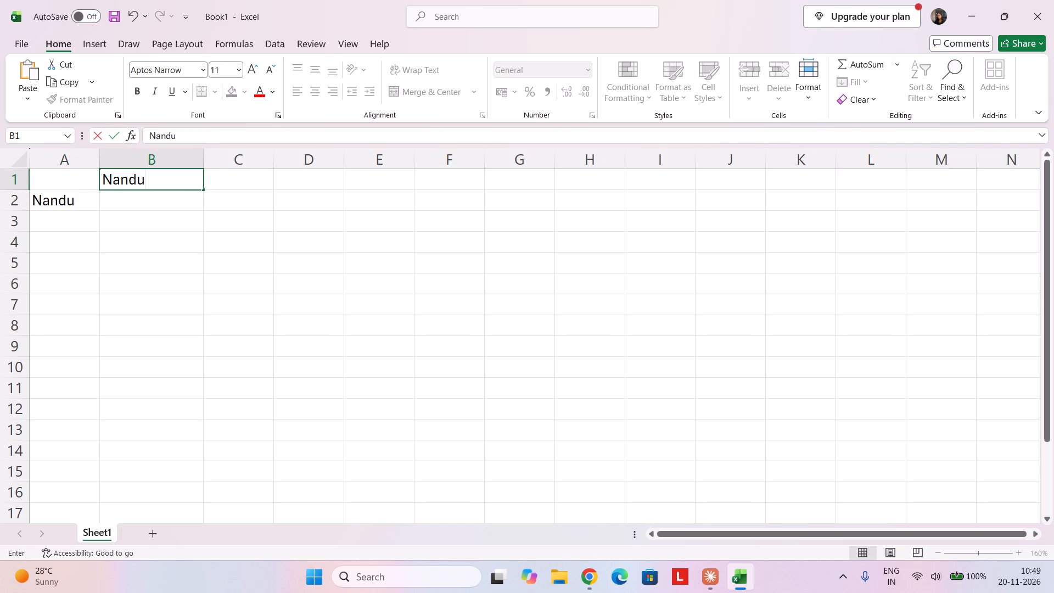
{"action": "key", "text": "Down"}
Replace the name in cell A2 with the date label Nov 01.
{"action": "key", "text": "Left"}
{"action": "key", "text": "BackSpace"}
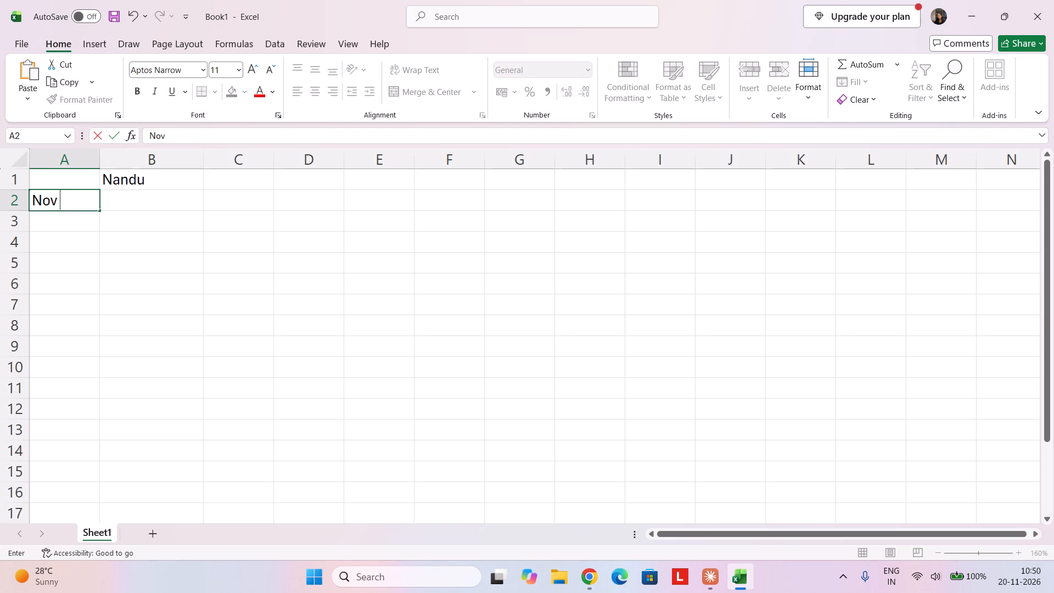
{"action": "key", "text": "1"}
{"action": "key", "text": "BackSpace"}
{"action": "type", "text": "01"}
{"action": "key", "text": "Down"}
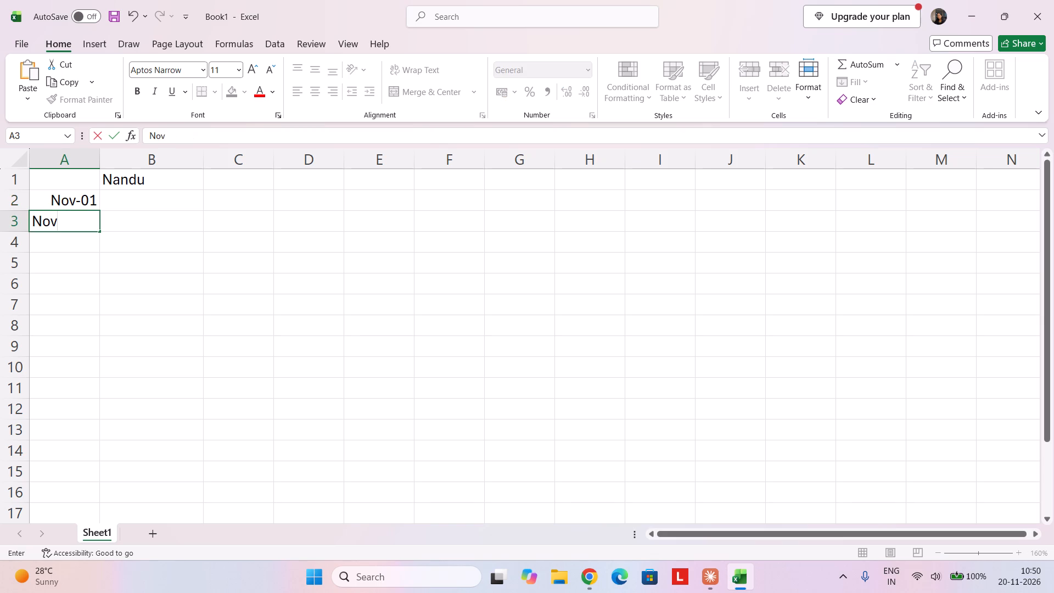
Enter Nov-02 as the date label in cell A3.
{"action": "key", "text": "minus"}
{"action": "type", "text": "02"}
{"action": "key", "text": "Down"}
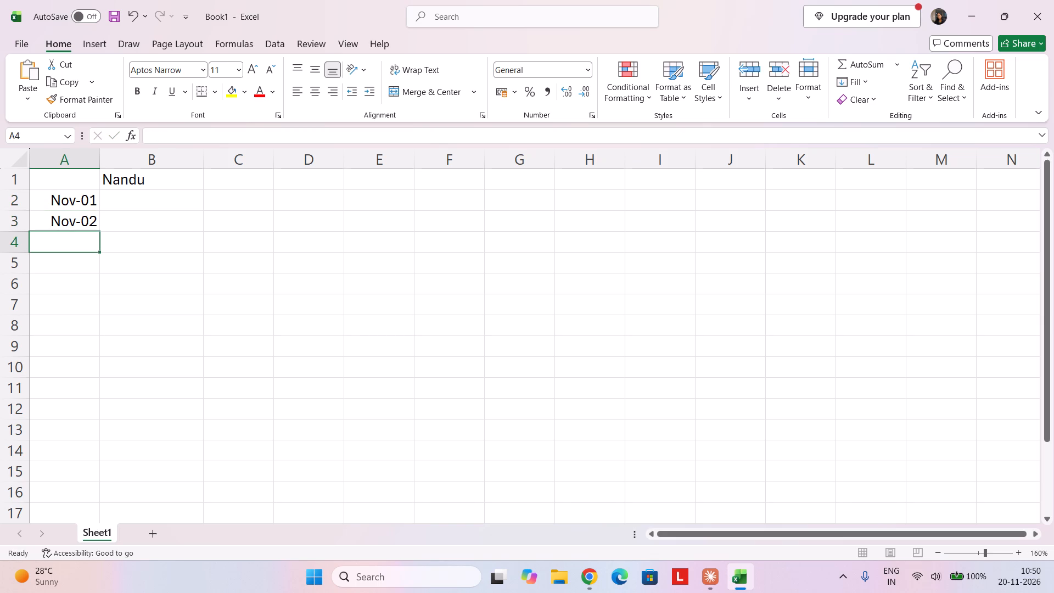
Check the system calendar for the weekdays of the first November dates.
{"action": "left_click", "coordinate": [1011, 570]}
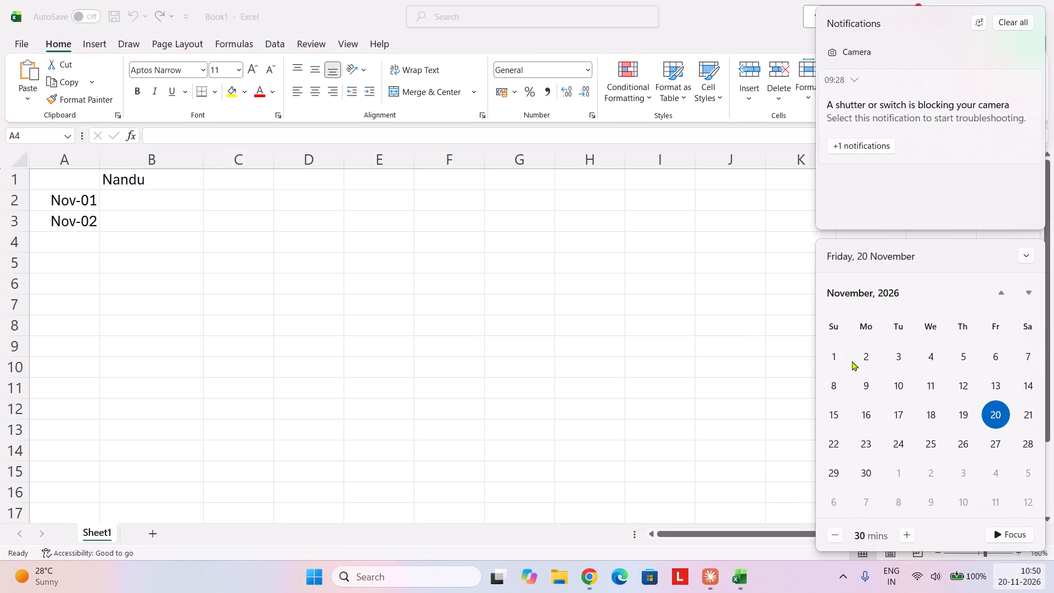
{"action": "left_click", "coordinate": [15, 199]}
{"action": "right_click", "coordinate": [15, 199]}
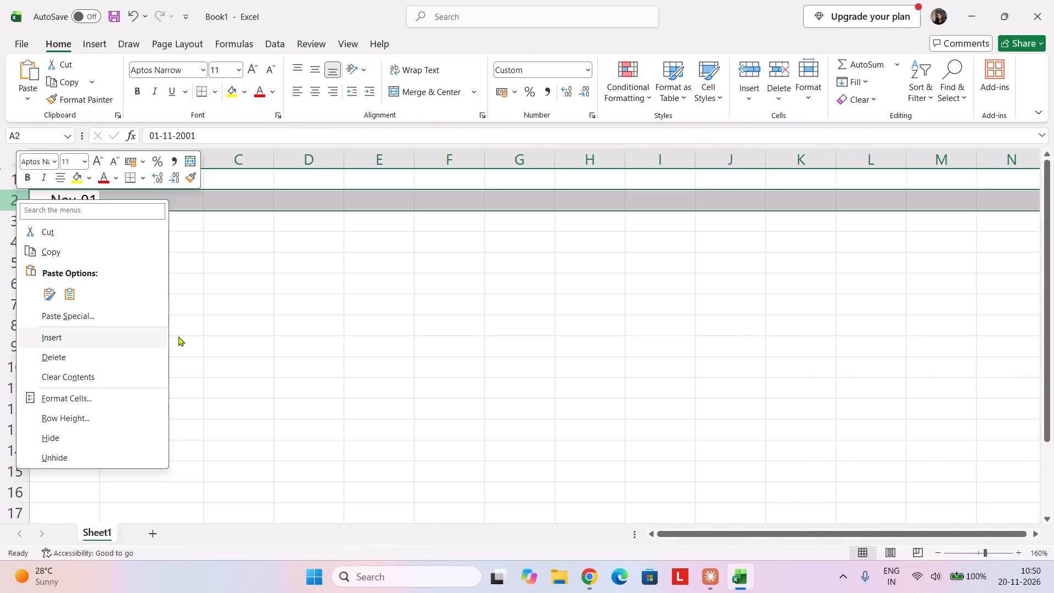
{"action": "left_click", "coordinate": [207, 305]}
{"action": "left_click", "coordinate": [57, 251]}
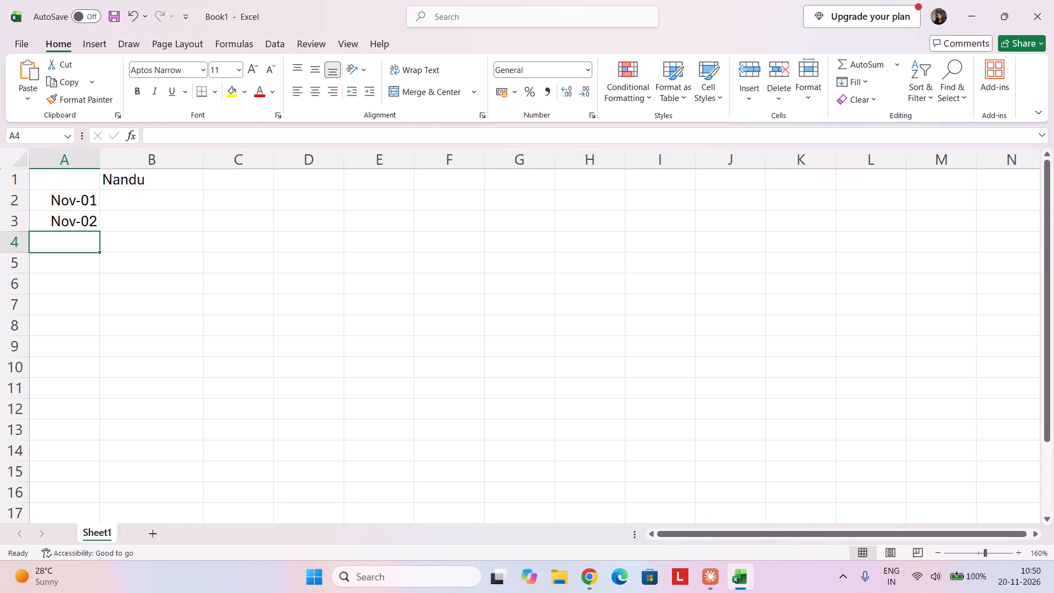
Delete row 2, which holds the Nov-01 date.
{"action": "left_click", "coordinate": [20, 200]}
{"action": "right_click", "coordinate": [20, 200]}
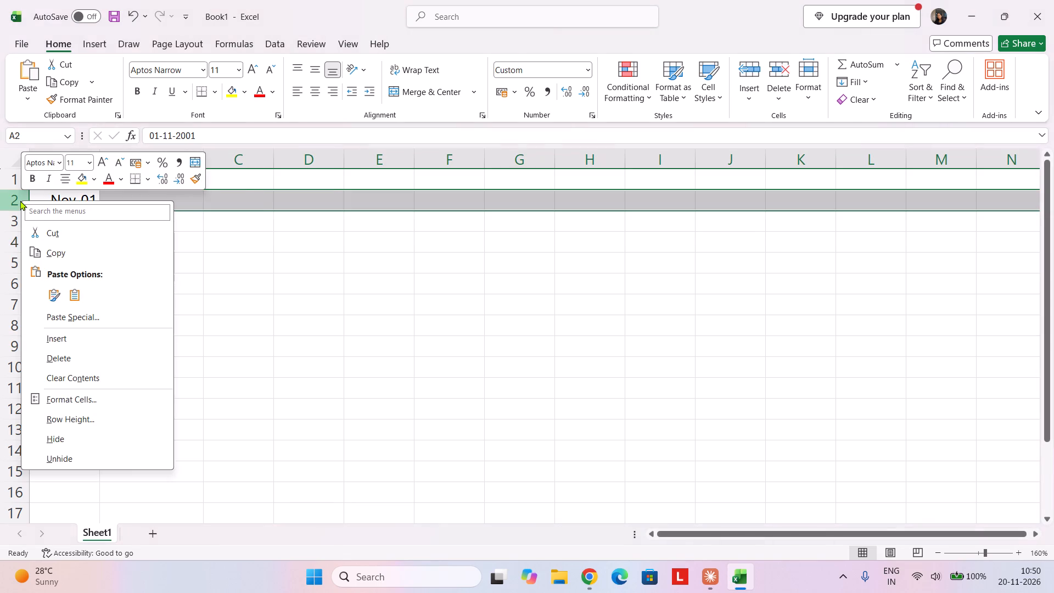
{"action": "left_click", "coordinate": [81, 357]}
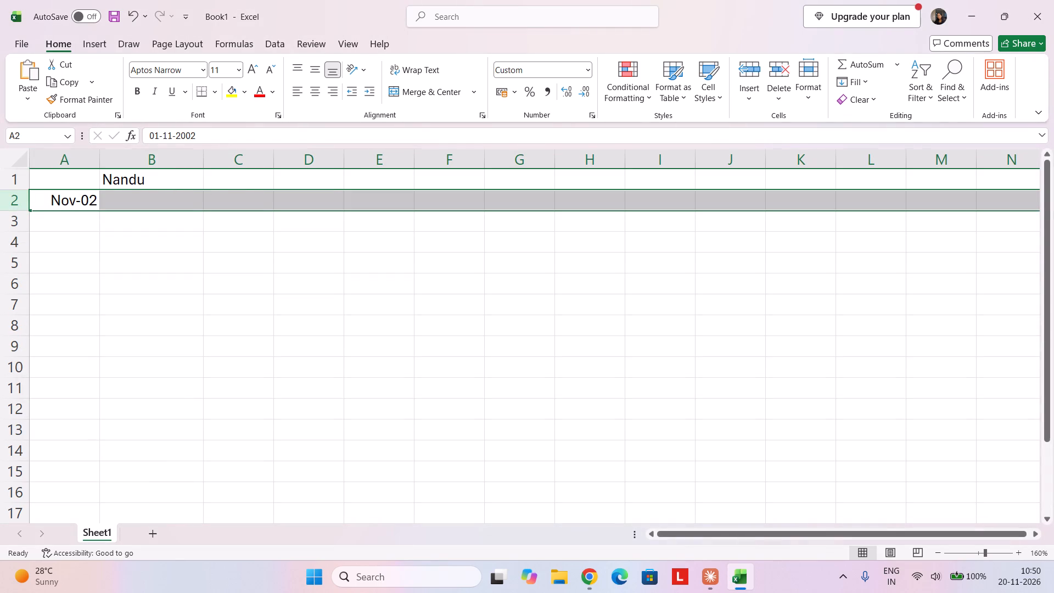
Append the weekday (Mon) to the date in cell A2.
{"action": "left_click", "coordinate": [76, 227]}
{"action": "left_click", "coordinate": [94, 201]}
{"action": "left_click", "coordinate": [94, 201]}
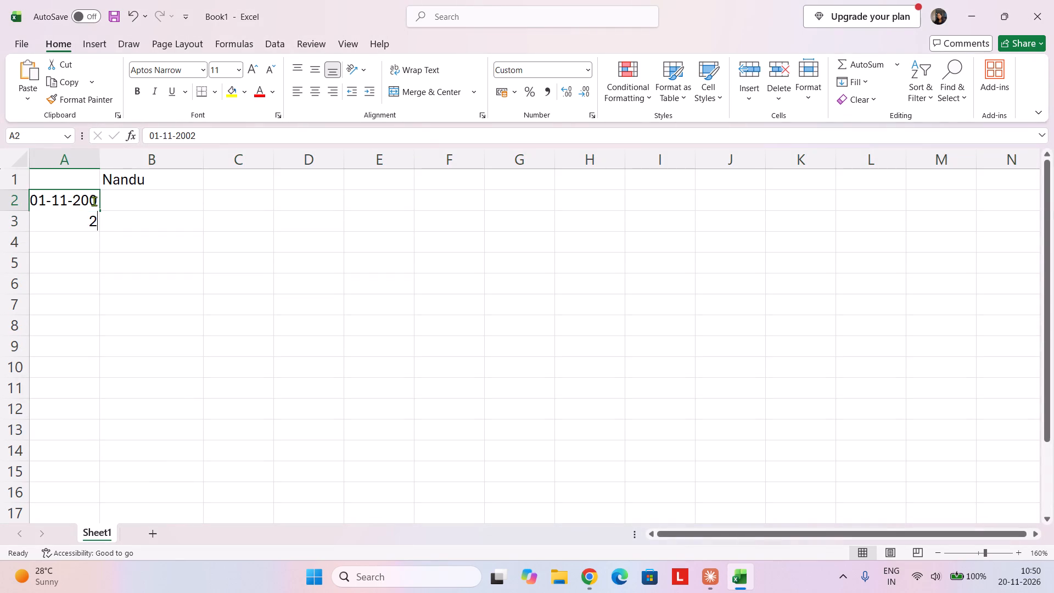
{"action": "left_click", "coordinate": [95, 237]}
{"action": "double_click", "coordinate": [90, 202]}
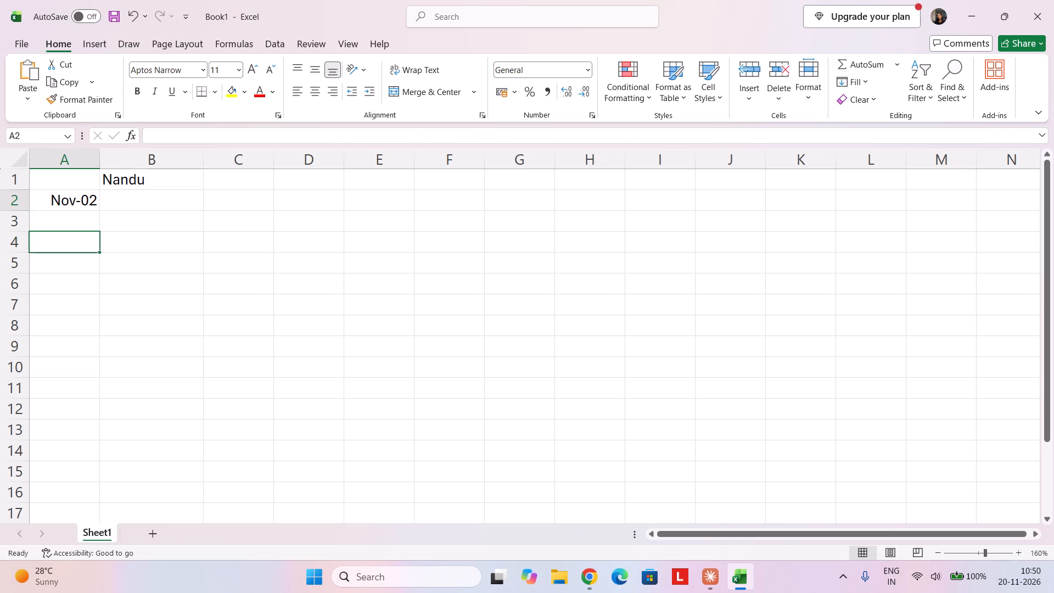
{"action": "left_click", "coordinate": [95, 202]}
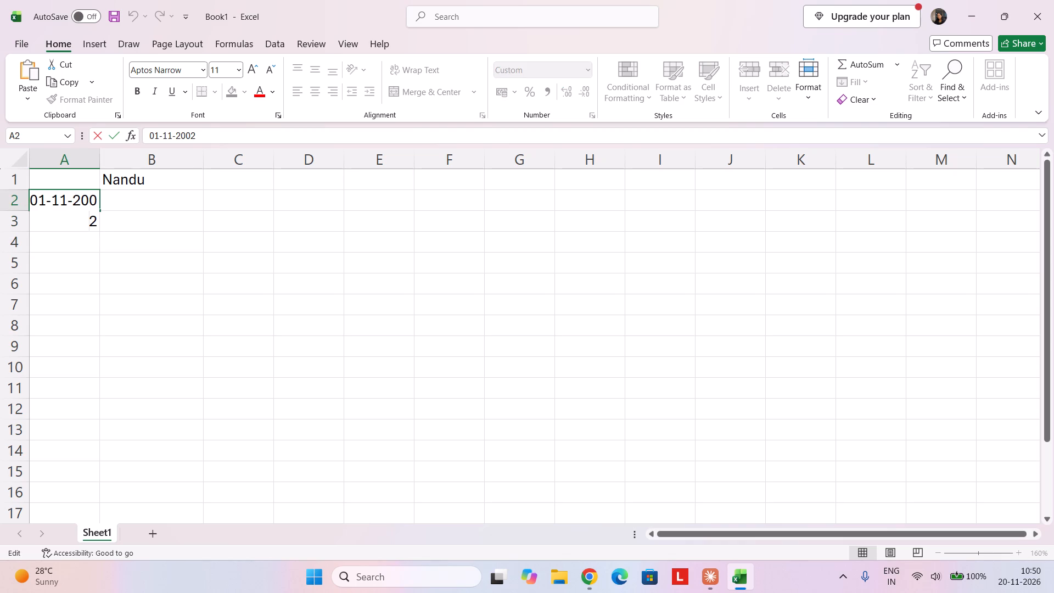
{"action": "key", "text": "Right"}
{"action": "key", "text": "shift+parenleft"}
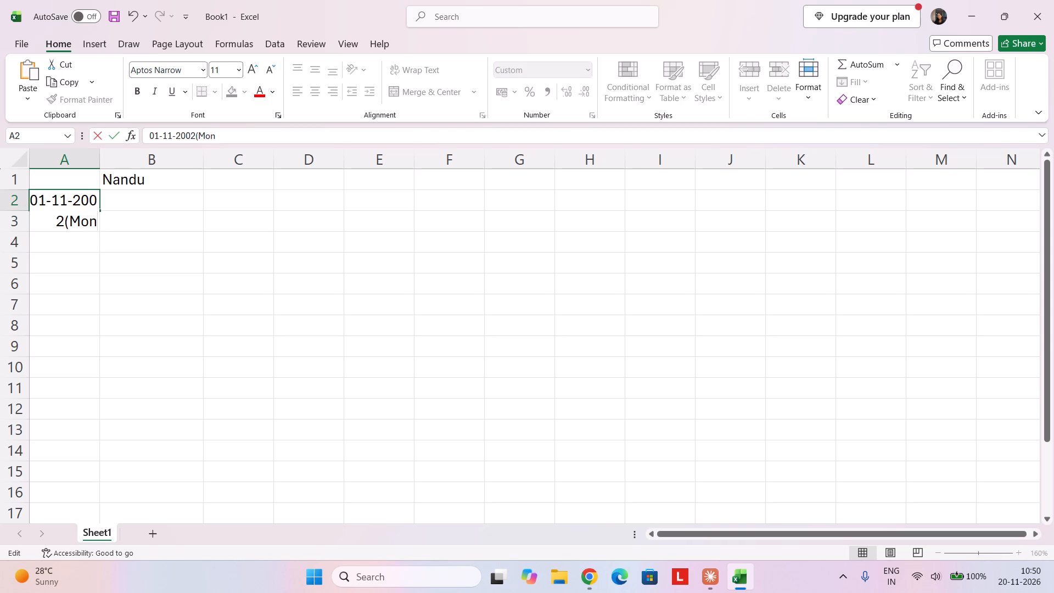
{"action": "key", "text": "shift+parenright"}
{"action": "left_click", "coordinate": [117, 242]}
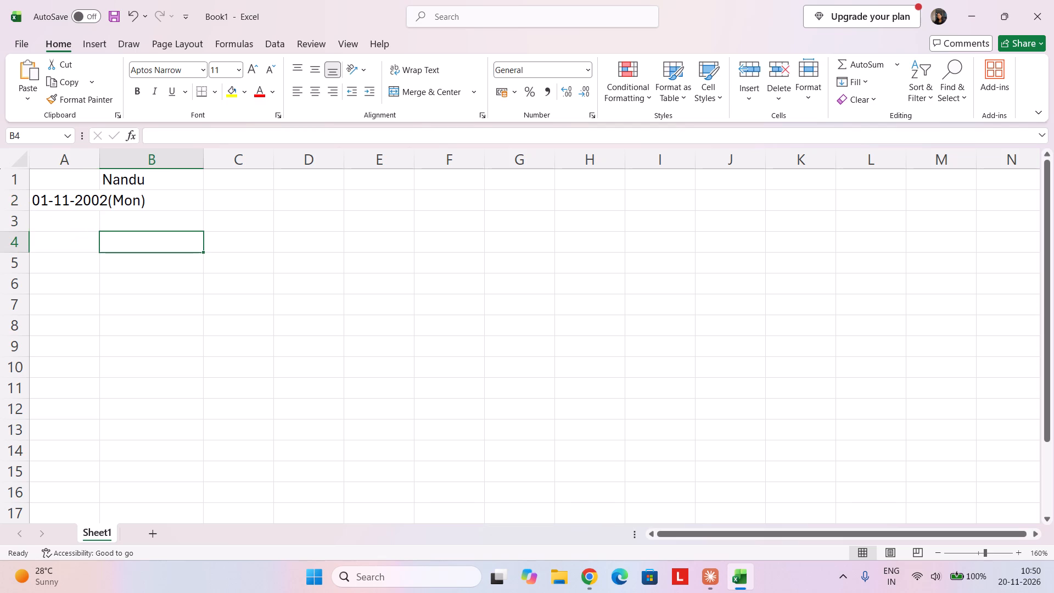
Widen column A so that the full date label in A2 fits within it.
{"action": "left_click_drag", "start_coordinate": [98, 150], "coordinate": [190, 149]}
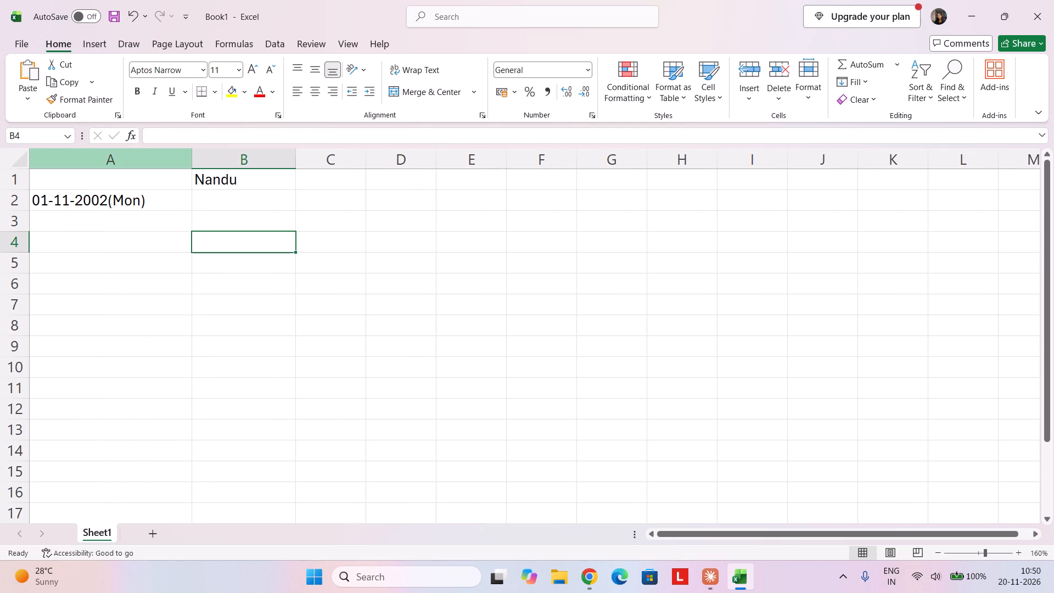
Replace the numeric date in cell A2 with Nov 02 so that the label reads Nov 02 (Mon).
{"action": "double_click", "coordinate": [100, 204]}
{"action": "left_click", "coordinate": [105, 202]}
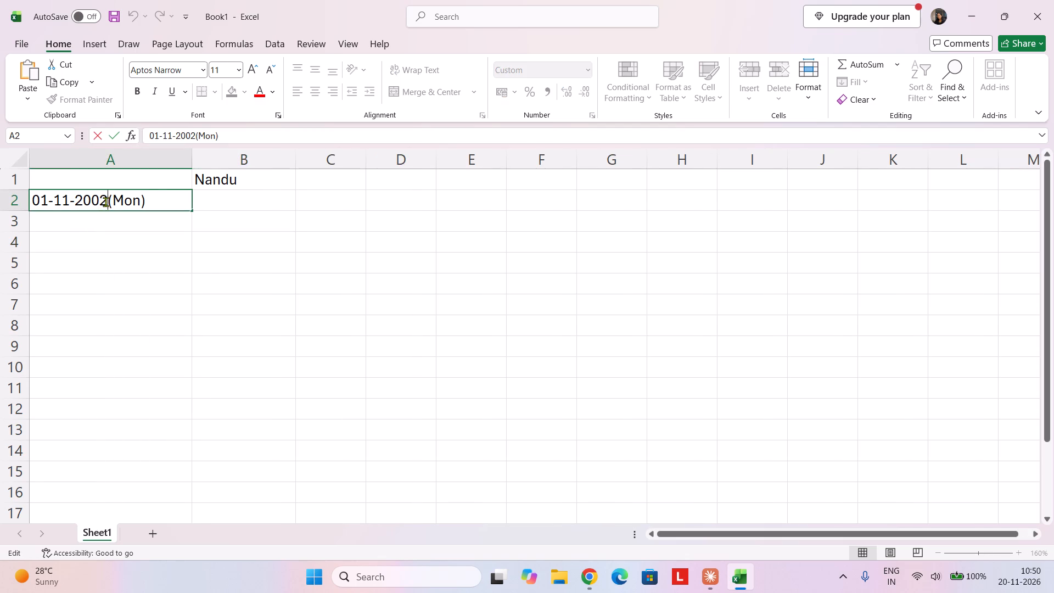
{"action": "key", "text": "BackSpace"}
{"action": "key", "text": "BackSpace"}
{"action": "key", "text": "BackSpace"}
{"action": "key", "text": "BackSpace"}
{"action": "key", "text": "BackSpace"}
{"action": "key", "text": "BackSpace"}
{"action": "key", "text": "BackSpace"}
{"action": "key", "text": "BackSpace"}
{"action": "key", "text": "BackSpace"}
{"action": "key", "text": "BackSpace"}
{"action": "key", "text": "BackSpace"}
{"action": "key", "text": "BackSpace"}
{"action": "key", "text": "BackSpace"}
{"action": "key", "text": "BackSpace"}
{"action": "key", "text": "BackSpace"}
{"action": "key", "text": "BackSpace"}
{"action": "key", "text": "BackSpace"}
{"action": "key", "text": "BackSpace"}
{"action": "key", "text": "BackSpace"}
{"action": "key", "text": "BackSpace"}
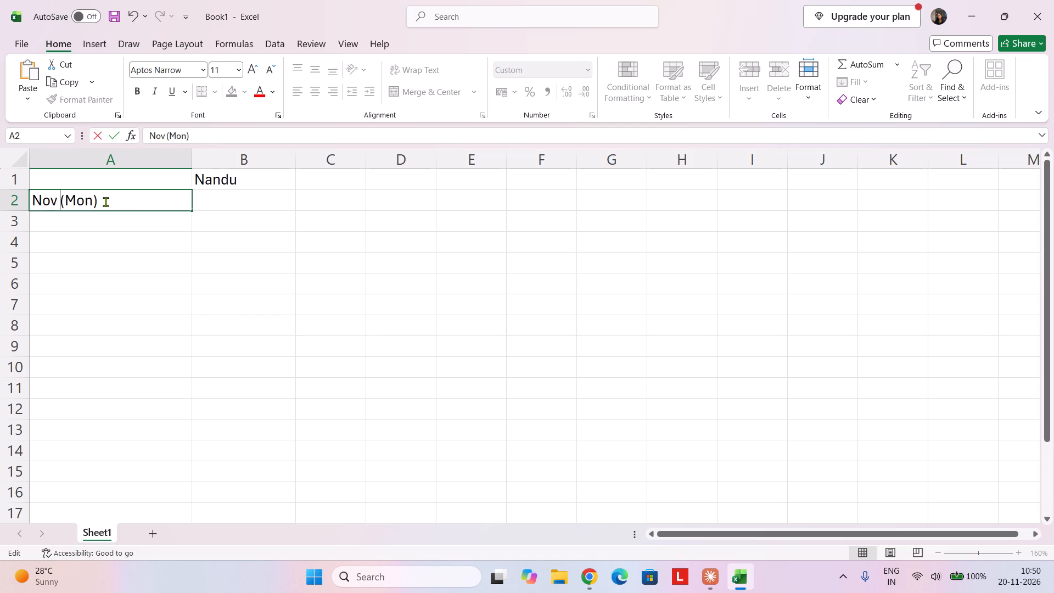
{"action": "type", "text": "02"}
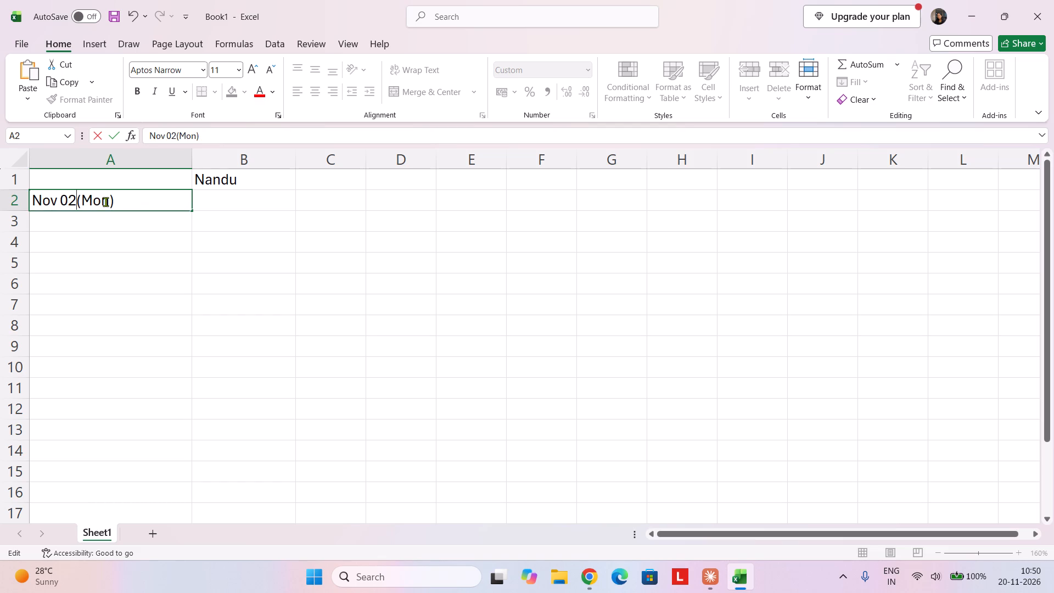
{"action": "key", "text": "space"}
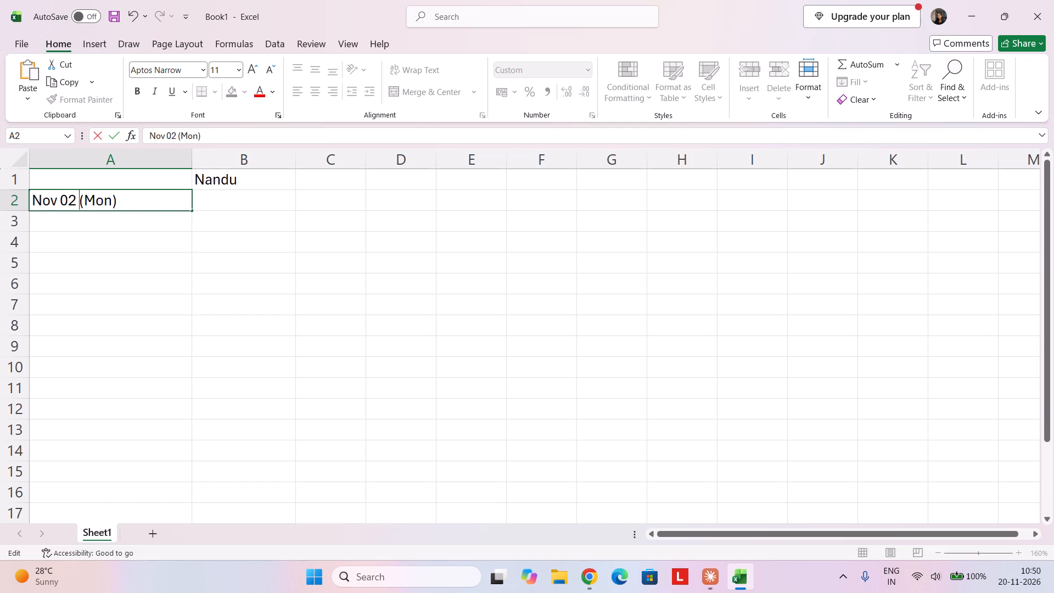
{"action": "left_click", "coordinate": [121, 220]}
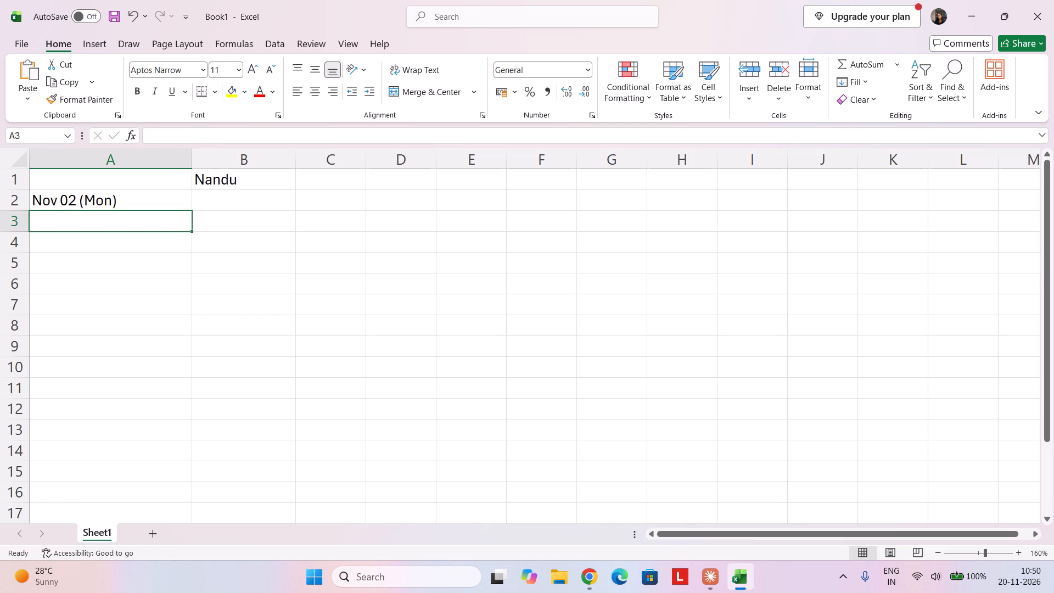
Copy the label Nov 02 (Mon) from cell A2 into cell A3.
{"action": "left_click", "coordinate": [82, 207]}
{"action": "key", "text": "shift+c"}
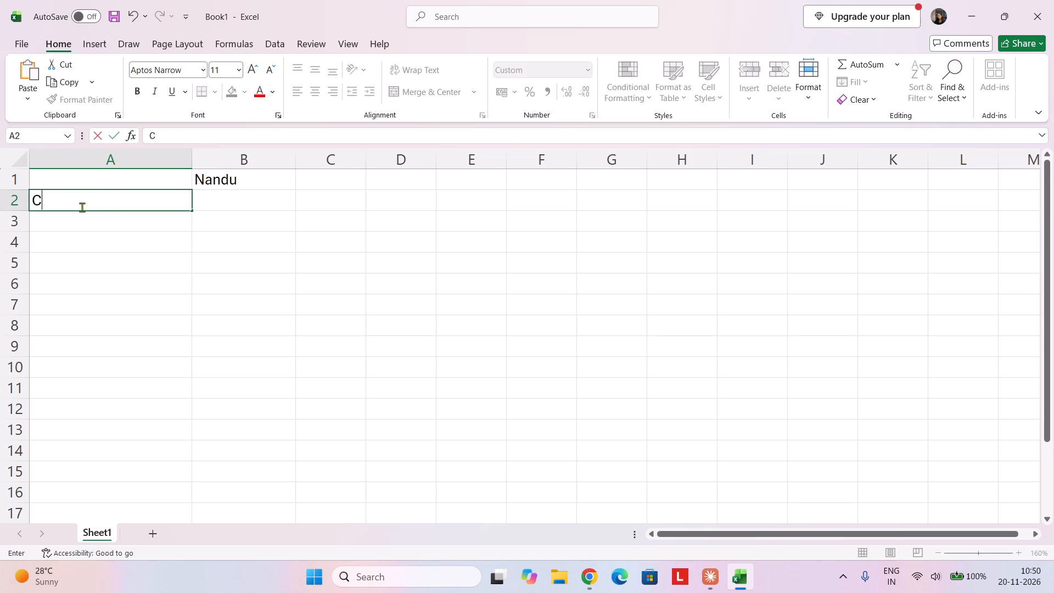
{"action": "key", "text": "ctrl+z"}
{"action": "key", "text": "ctrl+c"}
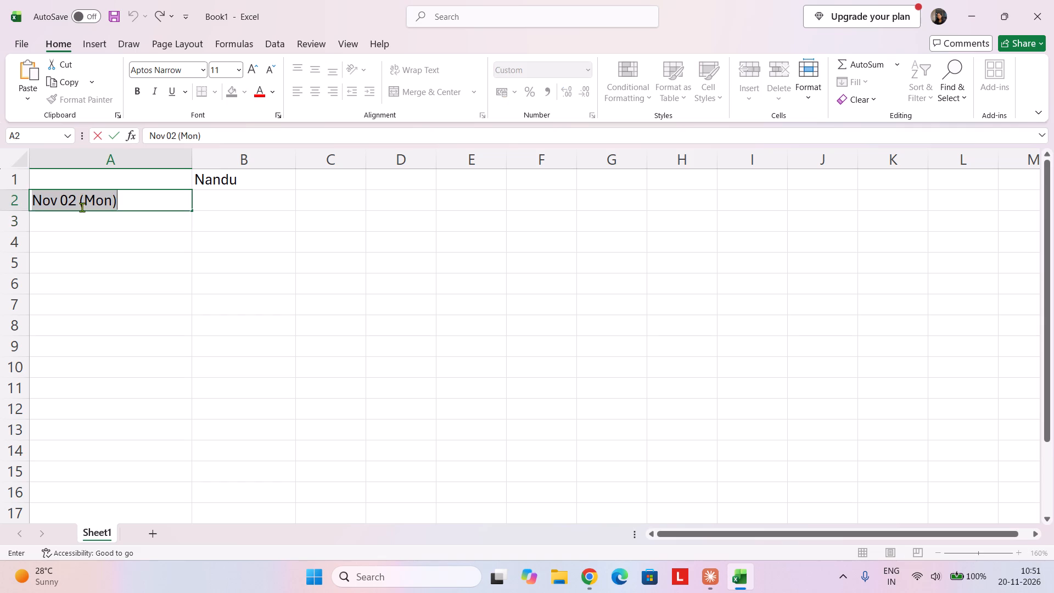
{"action": "left_click", "coordinate": [98, 226]}
{"action": "key", "text": "ctrl+v"}
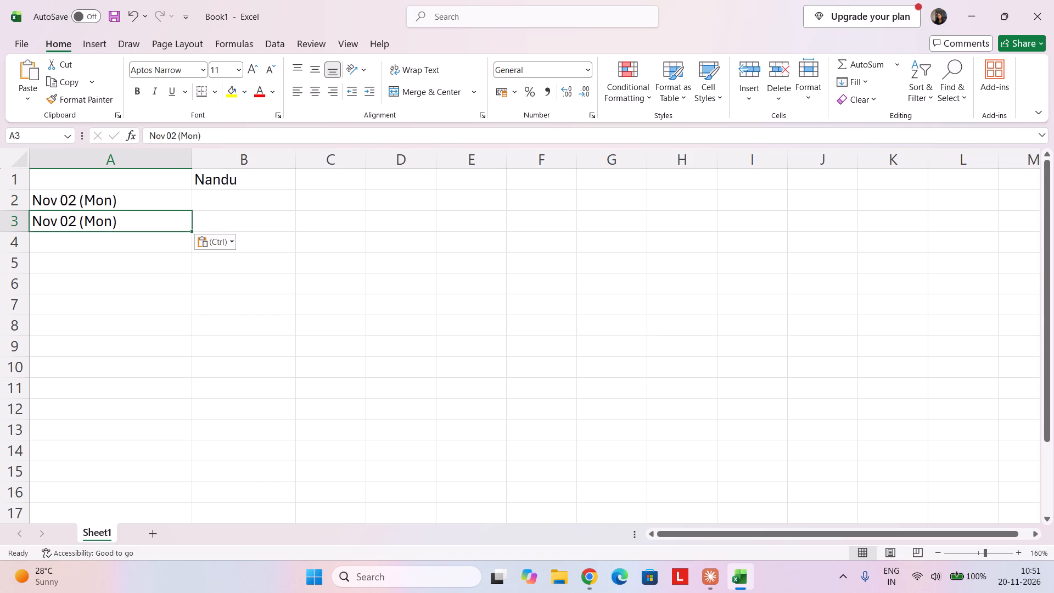
Change the copied label in cell A3 to Nov 03 and remove its weekday.
{"action": "double_click", "coordinate": [75, 219]}
{"action": "key", "text": "BackSpace"}
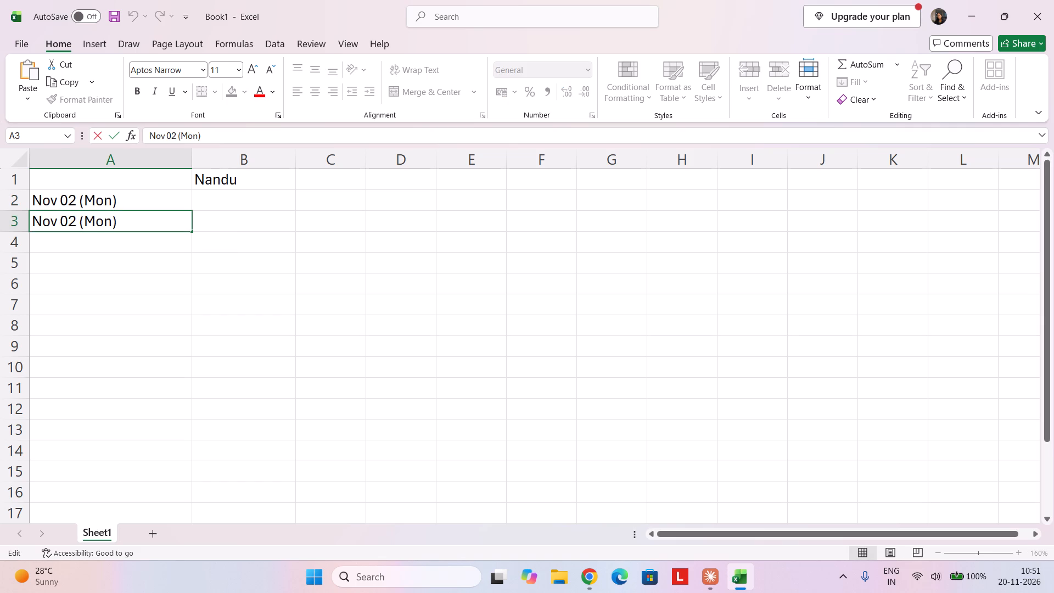
{"action": "key", "text": "3"}
{"action": "key", "text": "Right"}
{"action": "key", "text": "Right"}
{"action": "key", "text": "Right"}
{"action": "key", "text": "Right"}
{"action": "key", "text": "Right"}
{"action": "key", "text": "Right"}
{"action": "key", "text": "BackSpace"}
{"action": "key", "text": "BackSpace"}
{"action": "key", "text": "BackSpace"}
{"action": "key", "text": "BackSpace"}
{"action": "key", "text": "BackSpace"}
{"action": "key", "text": "BackSpace"}
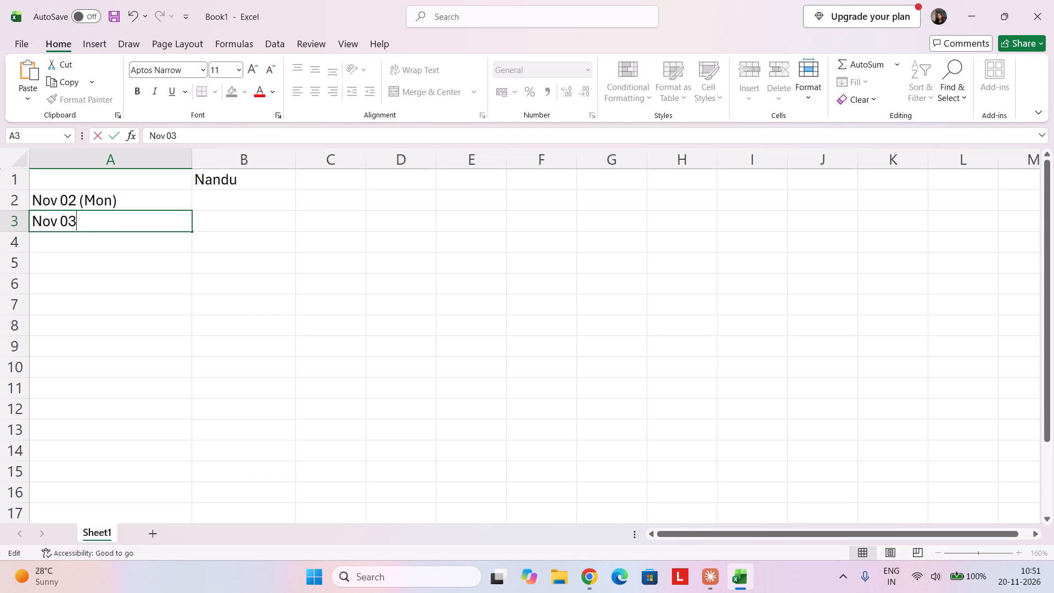
{"action": "left_click", "coordinate": [108, 247]}
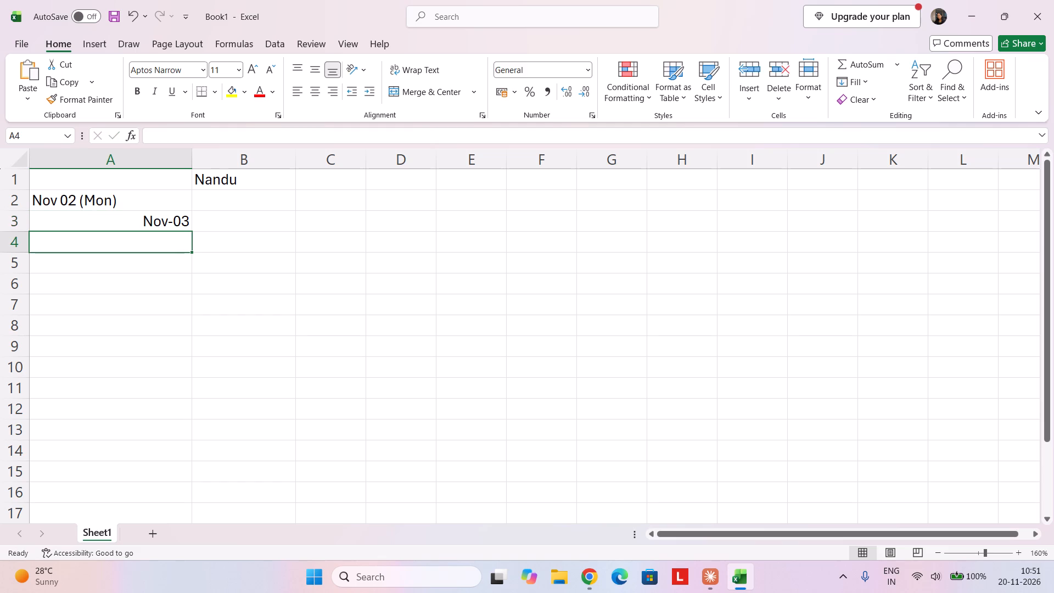
Left-align the cells A1 to A10.
{"action": "left_click_drag", "start_coordinate": [131, 183], "coordinate": [130, 376]}
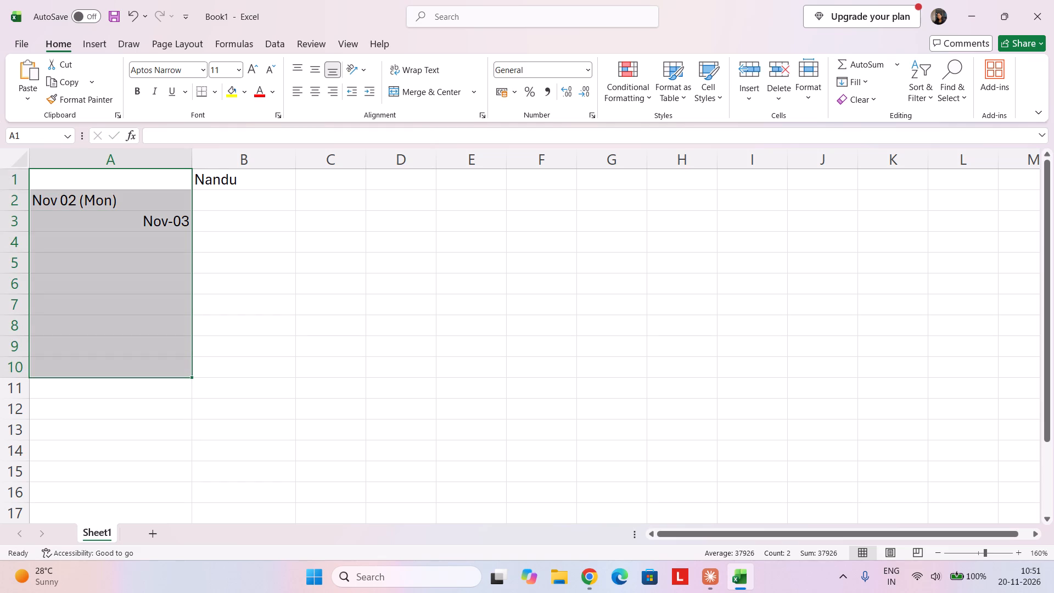
{"action": "left_click", "coordinate": [301, 95]}
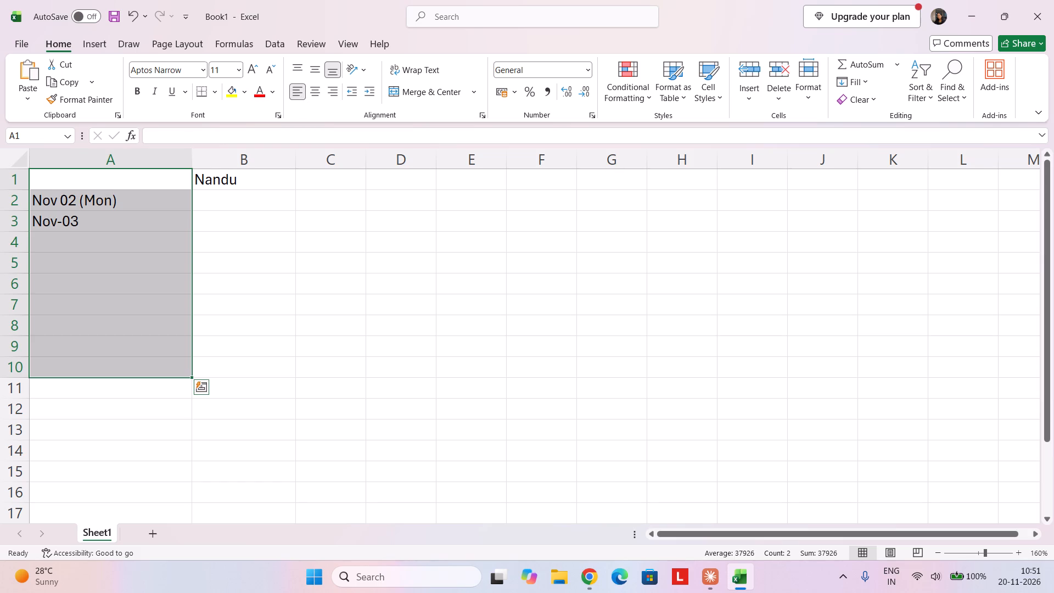
{"action": "left_click", "coordinate": [255, 243]}
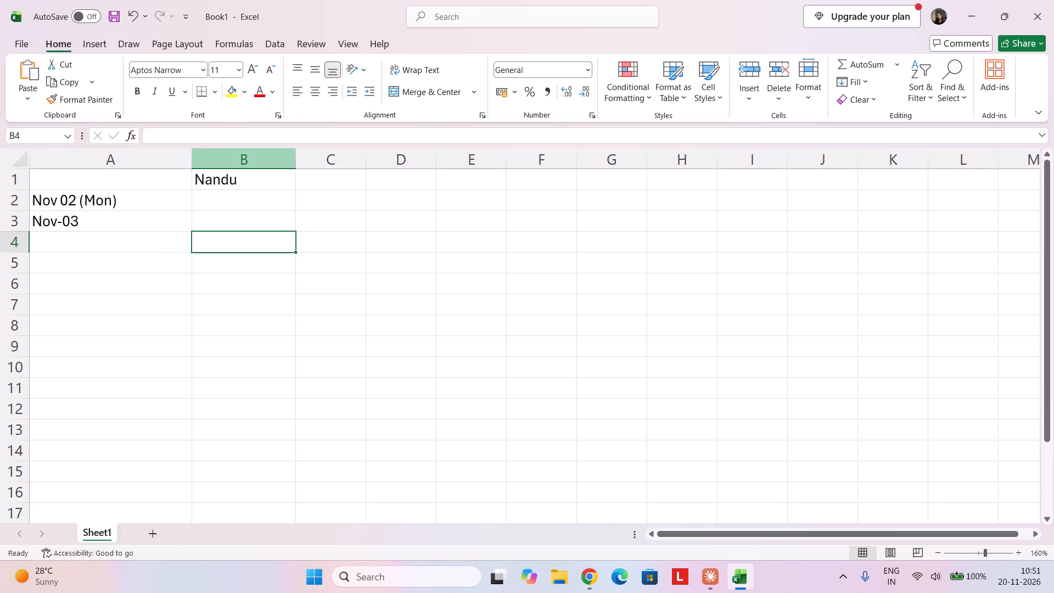
Narrow column A to slightly wider than the Nov 02 (Mon) label.
{"action": "left_click_drag", "start_coordinate": [193, 159], "coordinate": [134, 175]}
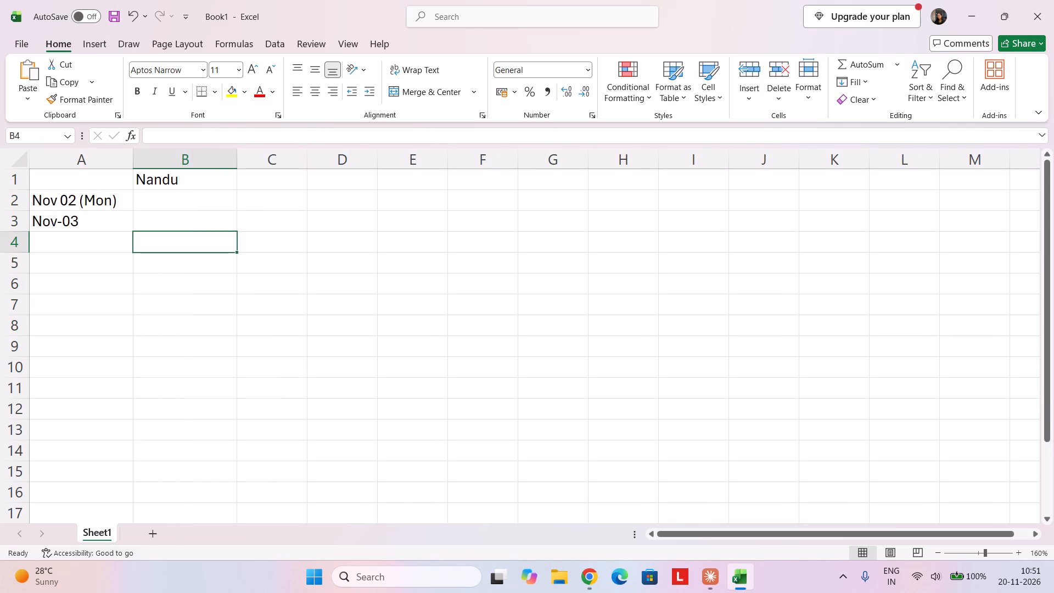
{"action": "left_click_drag", "start_coordinate": [136, 152], "coordinate": [158, 152]}
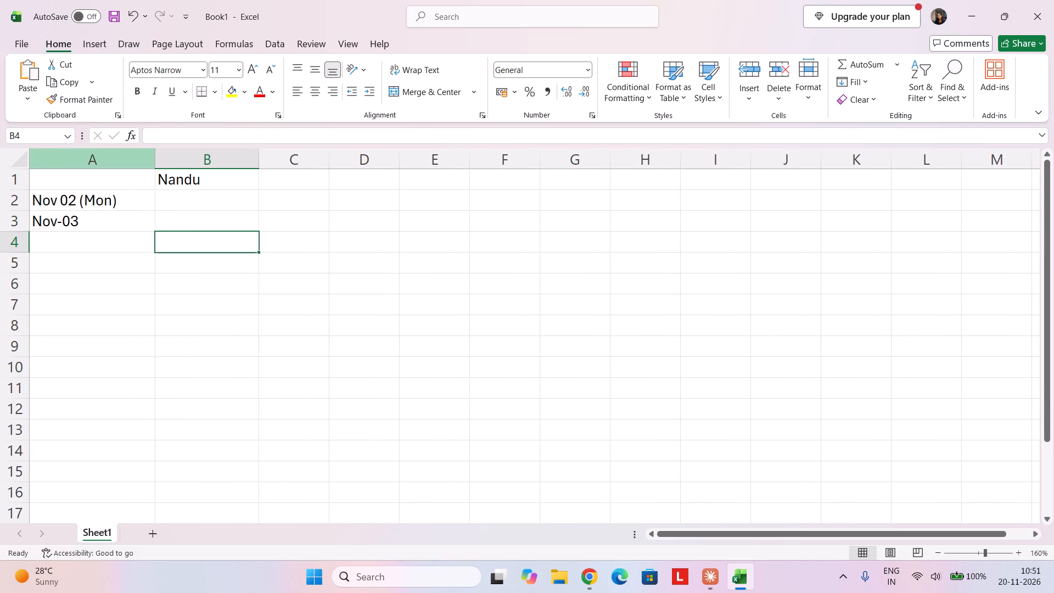
Enter Nov-04 as the date label in cell A4.
{"action": "left_click", "coordinate": [89, 234]}
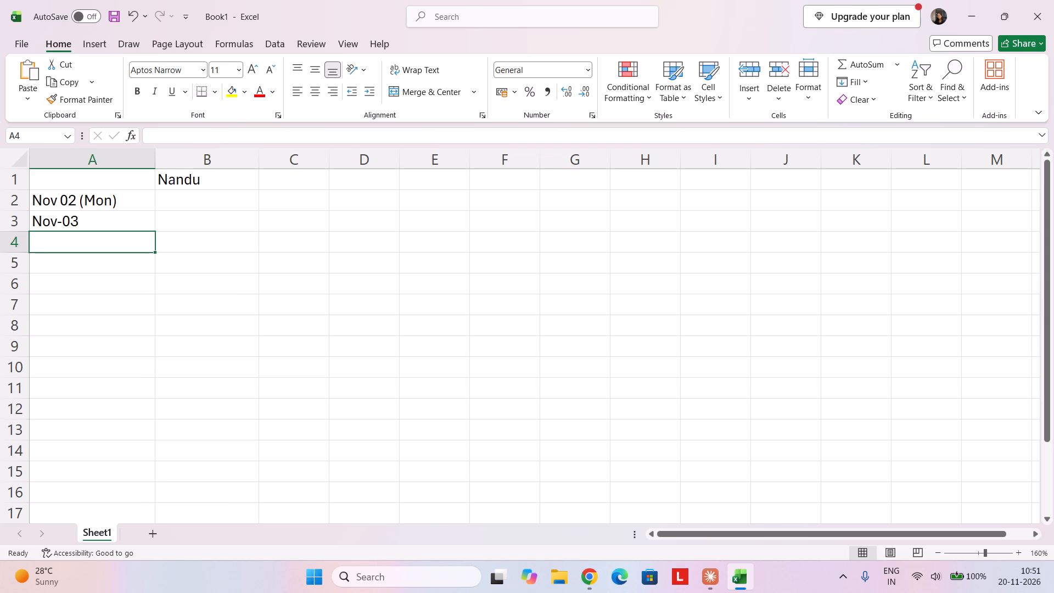
{"action": "type", "text": "ov"}
{"action": "key", "text": "space"}
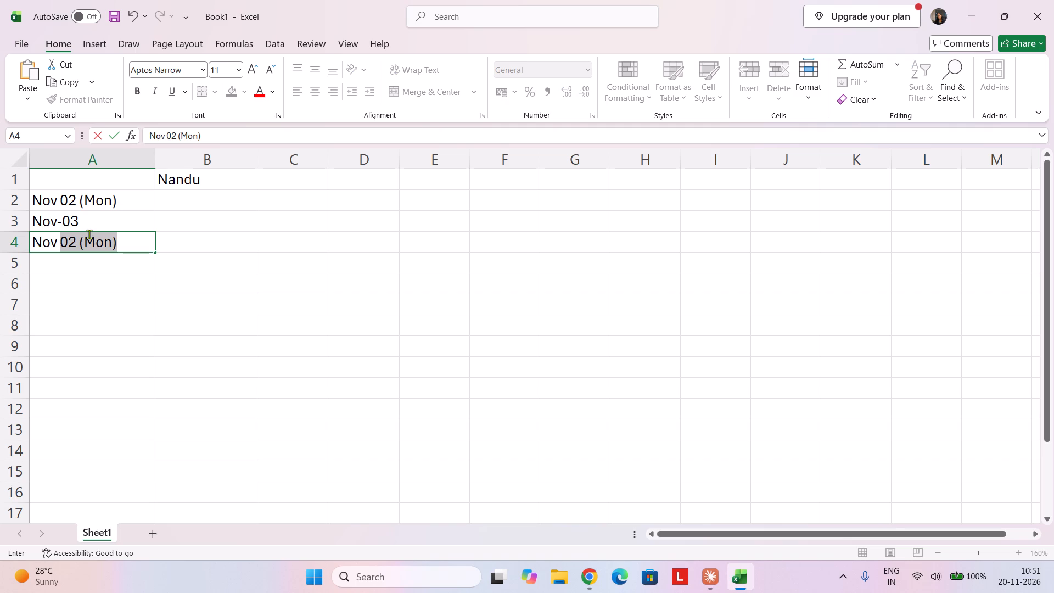
{"action": "key", "text": "BackSpace"}
{"action": "key", "text": "minus"}
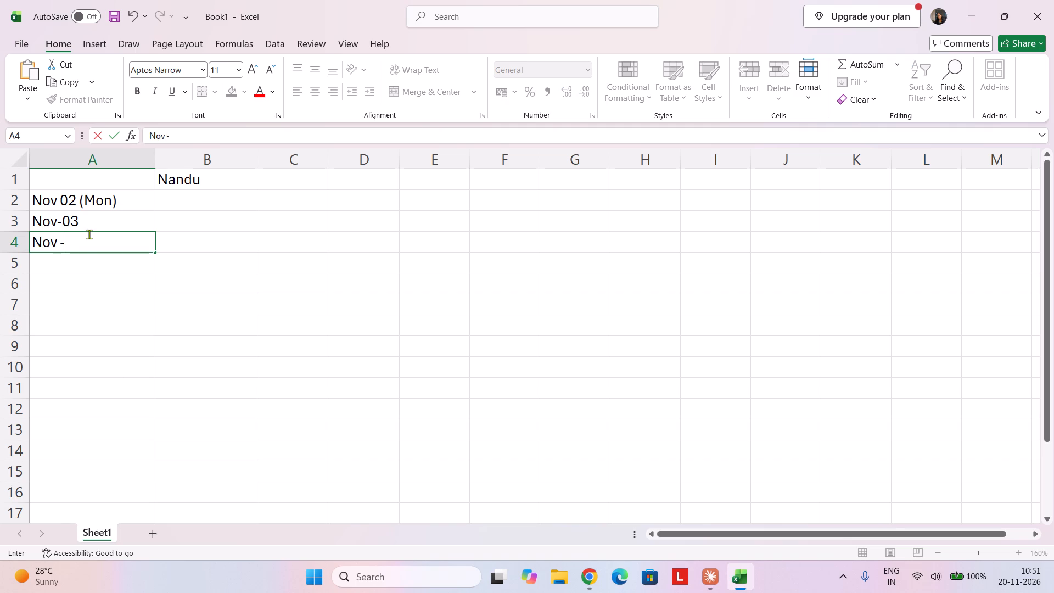
{"action": "key", "text": "BackSpace"}
{"action": "key", "text": "BackSpace"}
{"action": "key", "text": "minus"}
{"action": "type", "text": "04"}
{"action": "key", "text": "Down"}
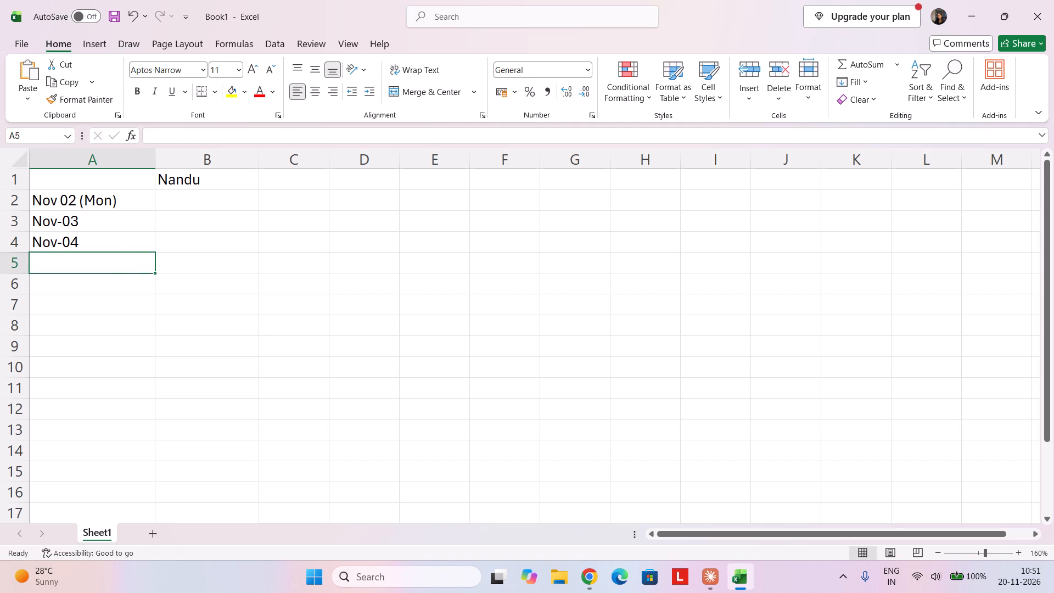
Enter Nov-04 as the date label in cell A5.
{"action": "key", "text": "BackSpace"}
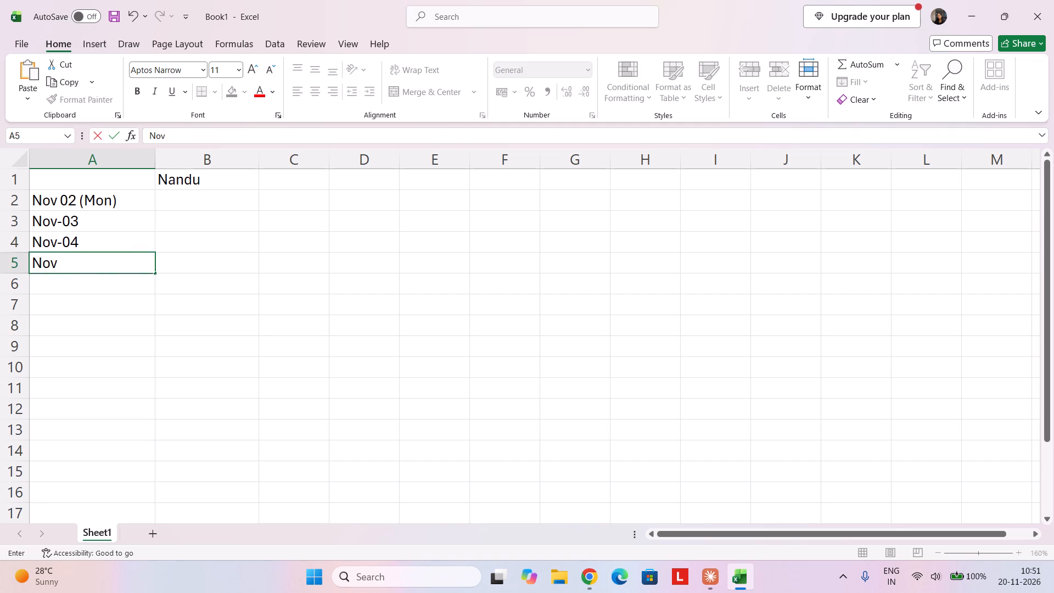
{"action": "key", "text": "minus"}
{"action": "key", "text": "BackSpace"}
{"action": "key", "text": "BackSpace"}
{"action": "type", "text": "-04"}
{"action": "key", "text": "Down"}
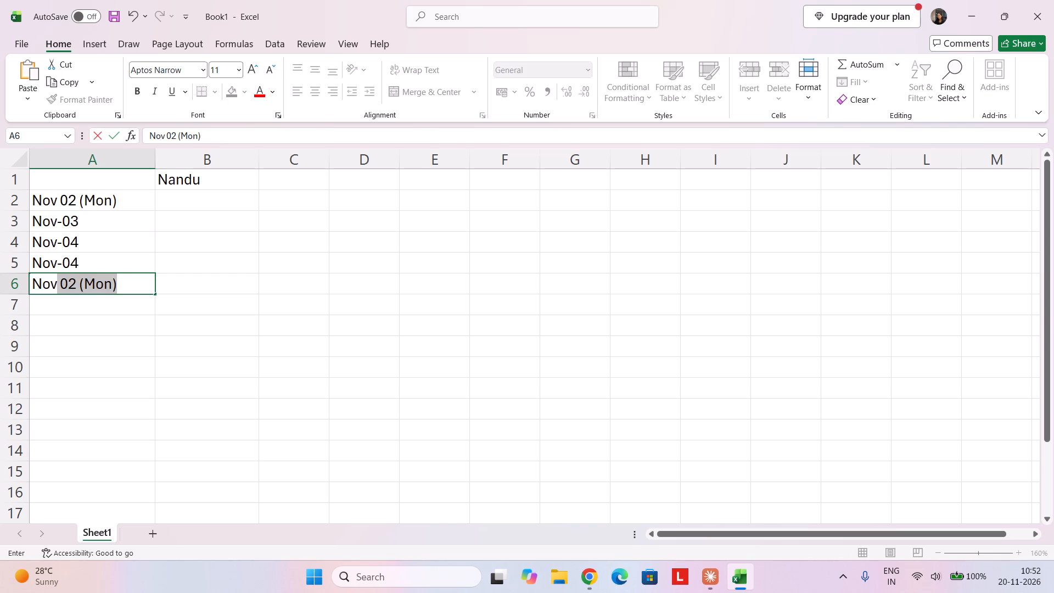
Enter Nov-05 as the date label in cell A6.
{"action": "key", "text": "minus"}
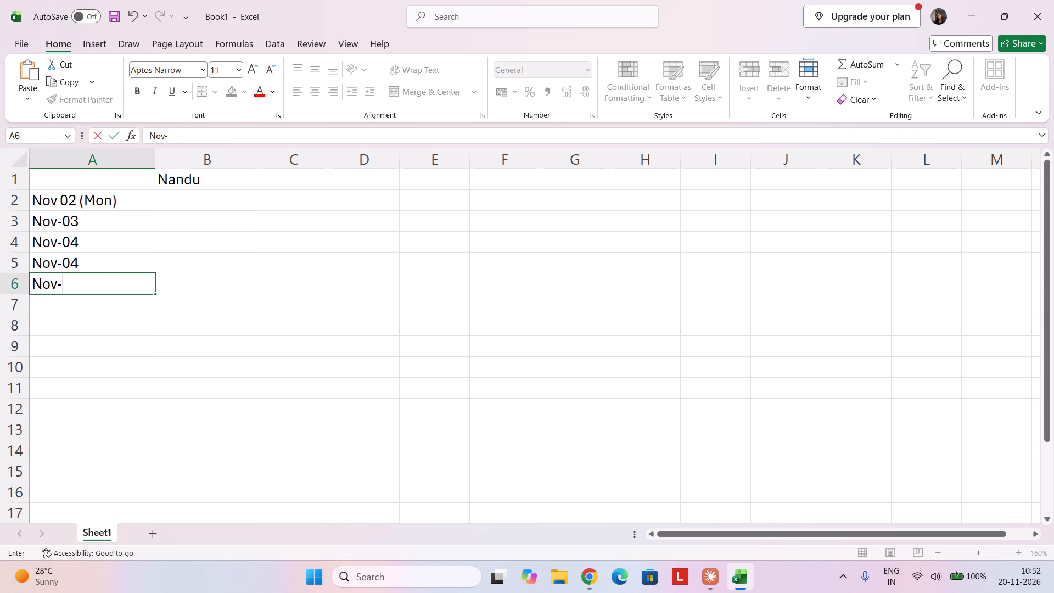
{"action": "type", "text": "05"}
{"action": "key", "text": "Down"}
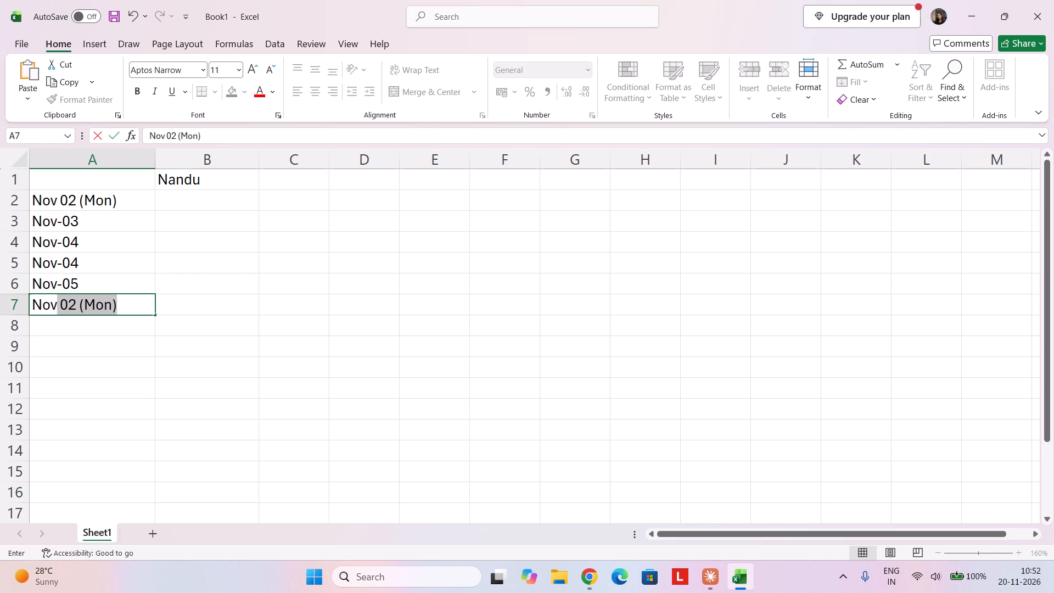
Enter the partial date label Nov- in cell A7, leaving out the day number.
{"action": "key", "text": "minus"}
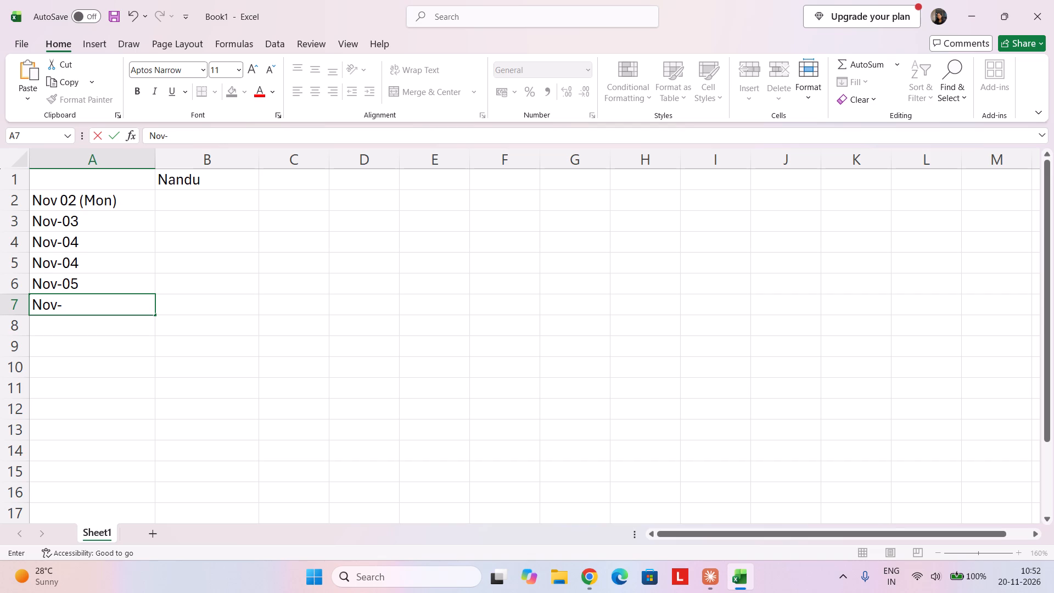
{"action": "left_click", "coordinate": [220, 377]}
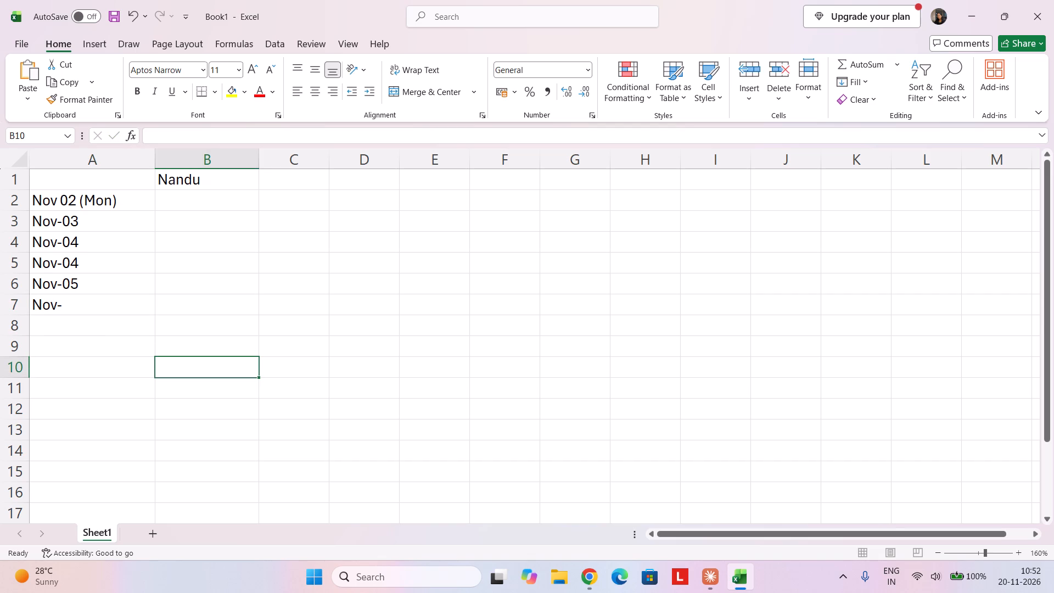
Switch to File Explorer and search Home for assess.
{"action": "left_click", "coordinate": [552, 576]}
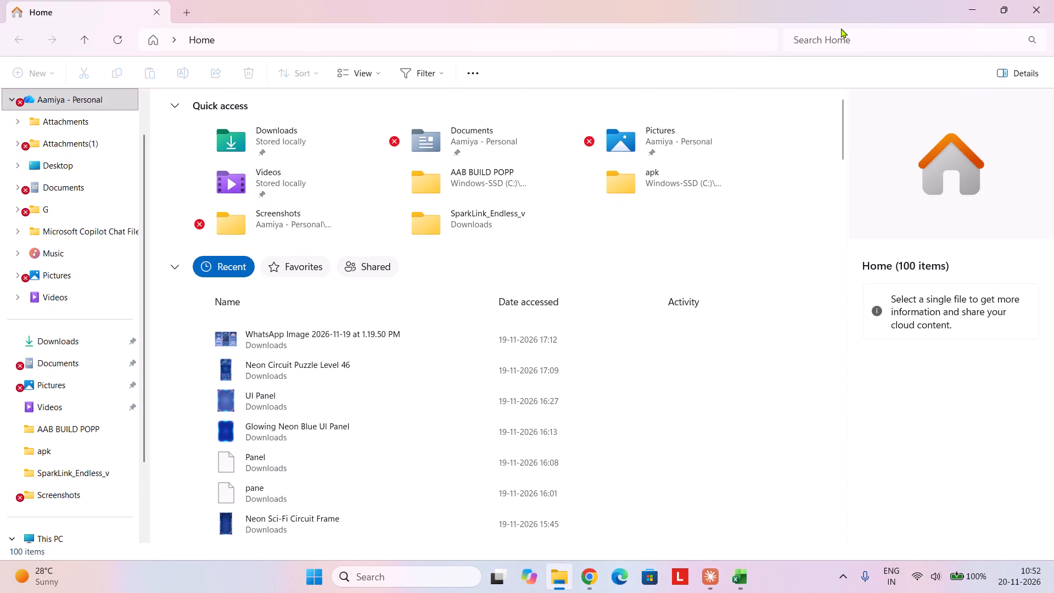
{"action": "left_click", "coordinate": [836, 34]}
{"action": "type", "text": "ass"}
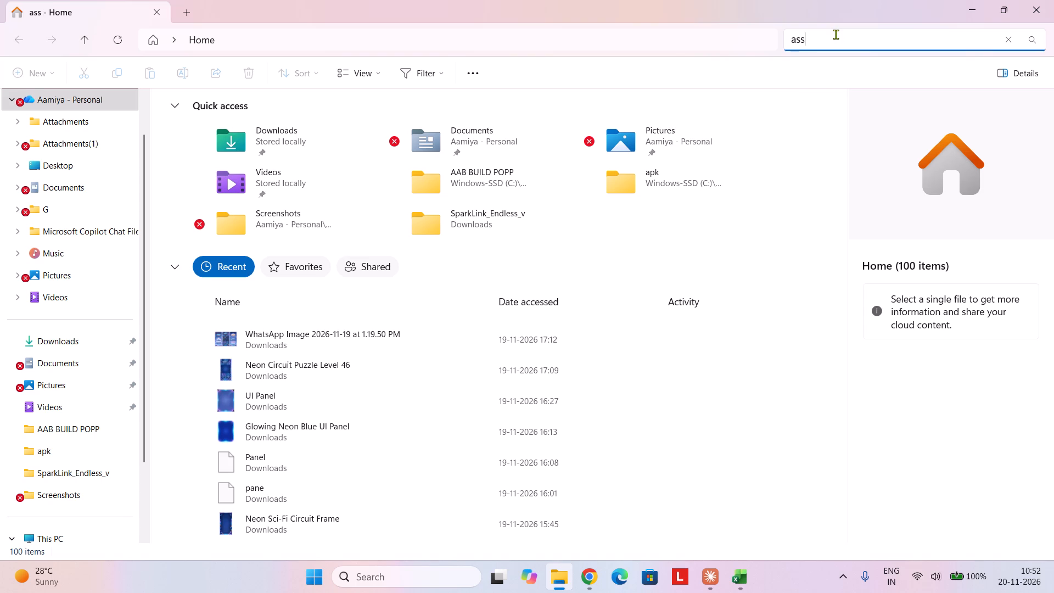
{"action": "key", "text": "e"}
{"action": "type", "text": "ss"}
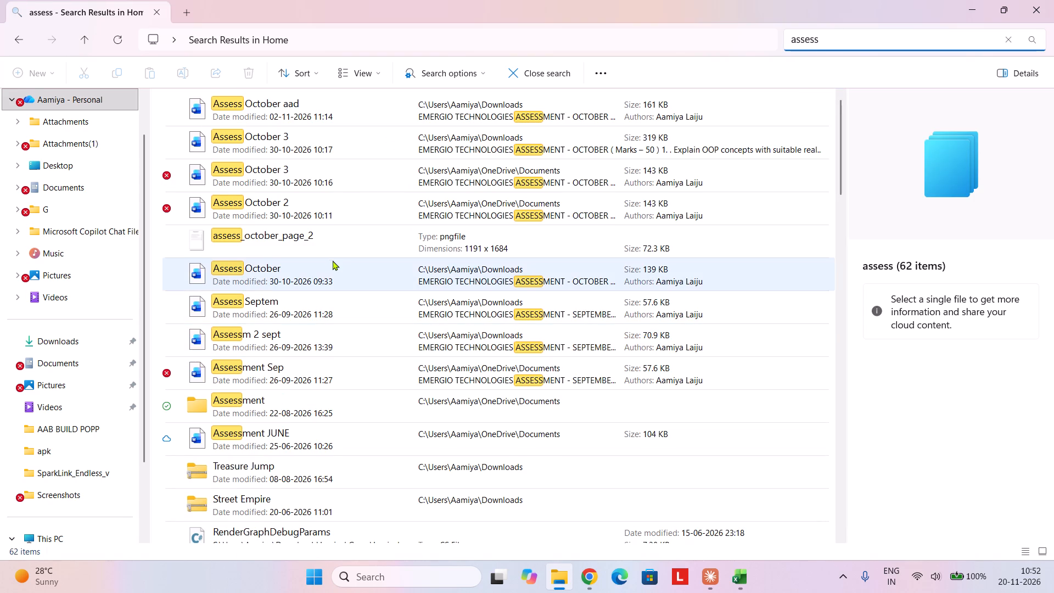
{"action": "scroll", "coordinate": [50, 402], "scroll_direction": "down", "scroll_amount": 1}
{"action": "scroll", "coordinate": [50, 402], "scroll_direction": "up", "scroll_amount": 1}
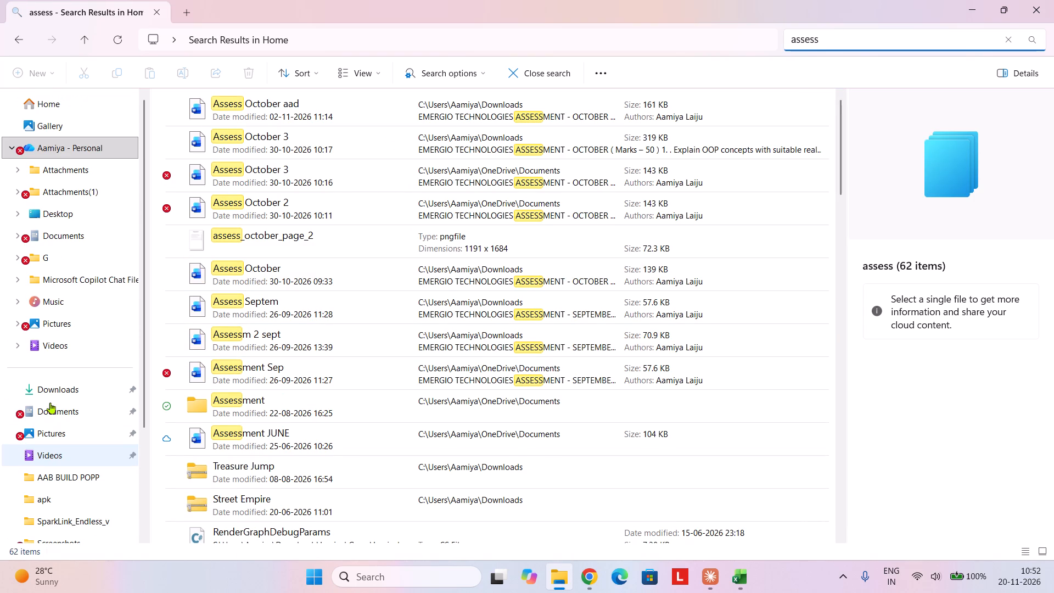
Open the ASSESSMENT MARKS workbook from the Assessment folder on the Windows-SSD (C:) drive.
{"action": "left_click", "coordinate": [74, 383]}
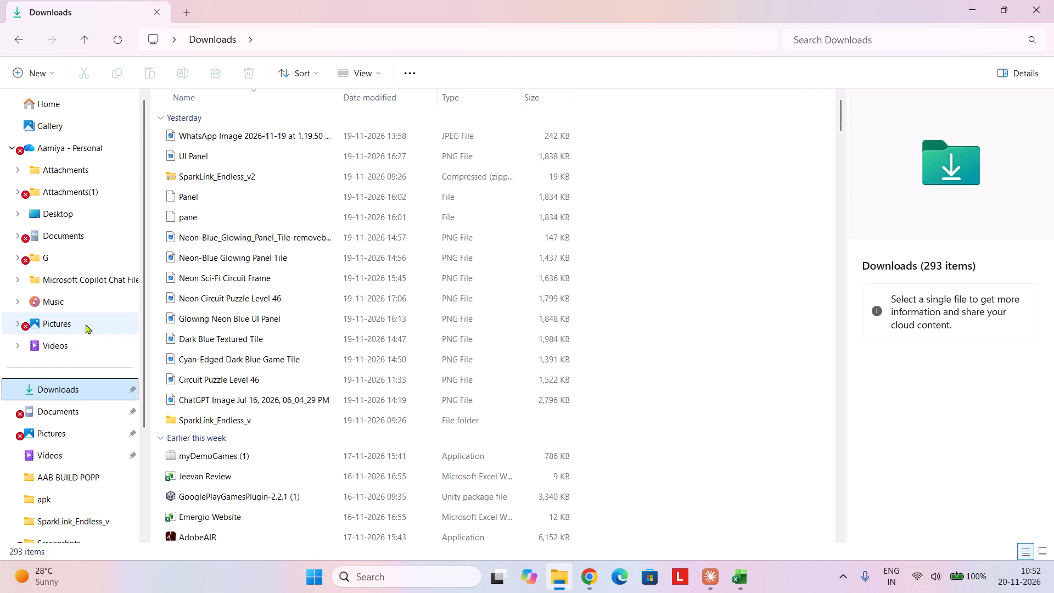
{"action": "scroll", "coordinate": [88, 322], "scroll_direction": "down", "scroll_amount": 1}
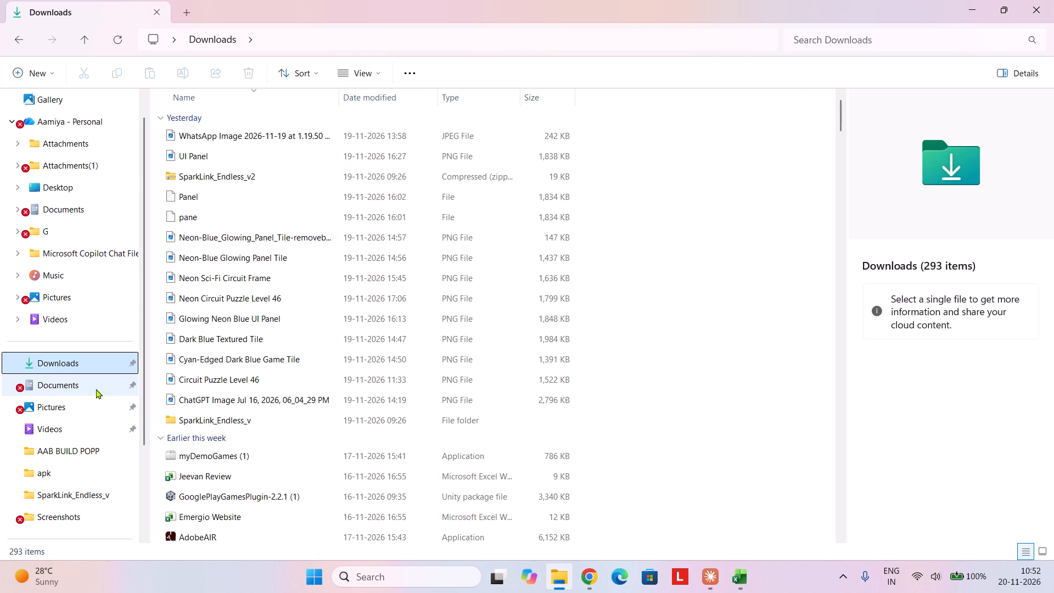
{"action": "scroll", "coordinate": [96, 389], "scroll_direction": "up", "scroll_amount": 2}
{"action": "scroll", "coordinate": [96, 389], "scroll_direction": "down", "scroll_amount": 5}
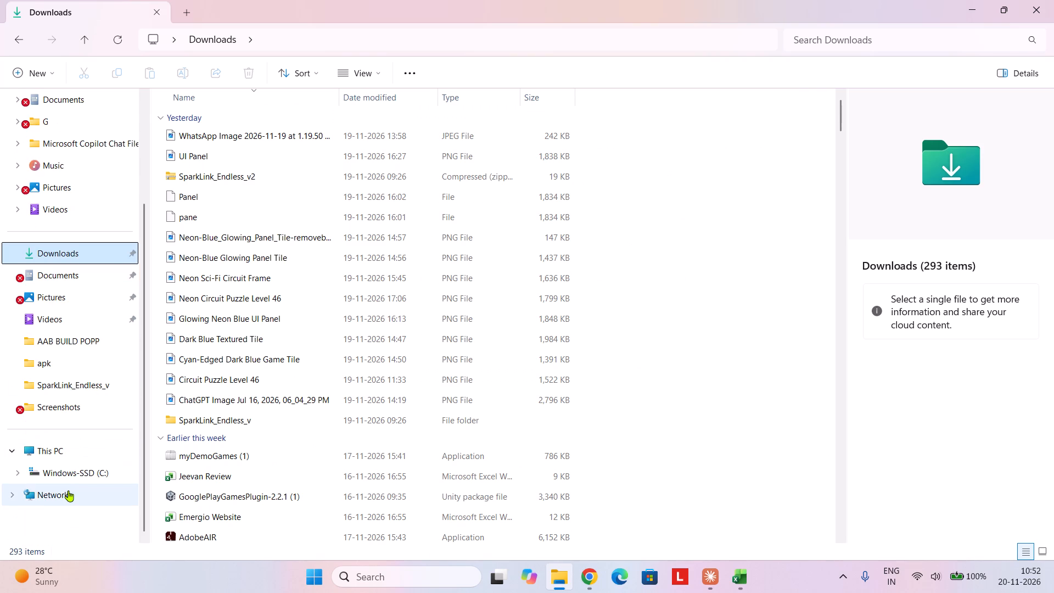
{"action": "left_click", "coordinate": [84, 467]}
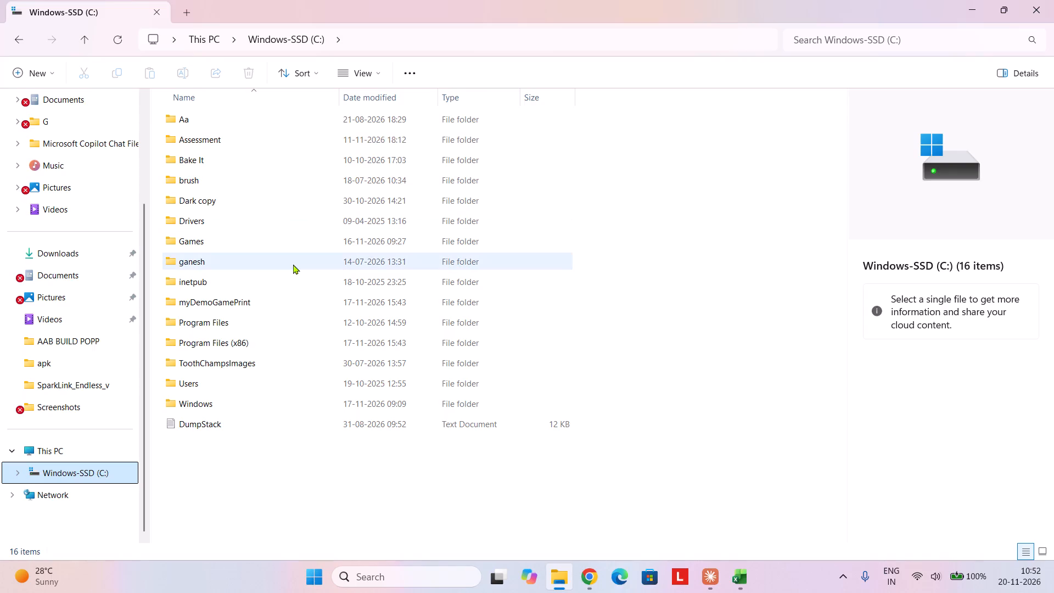
{"action": "scroll", "coordinate": [293, 264], "scroll_direction": "down", "scroll_amount": 1}
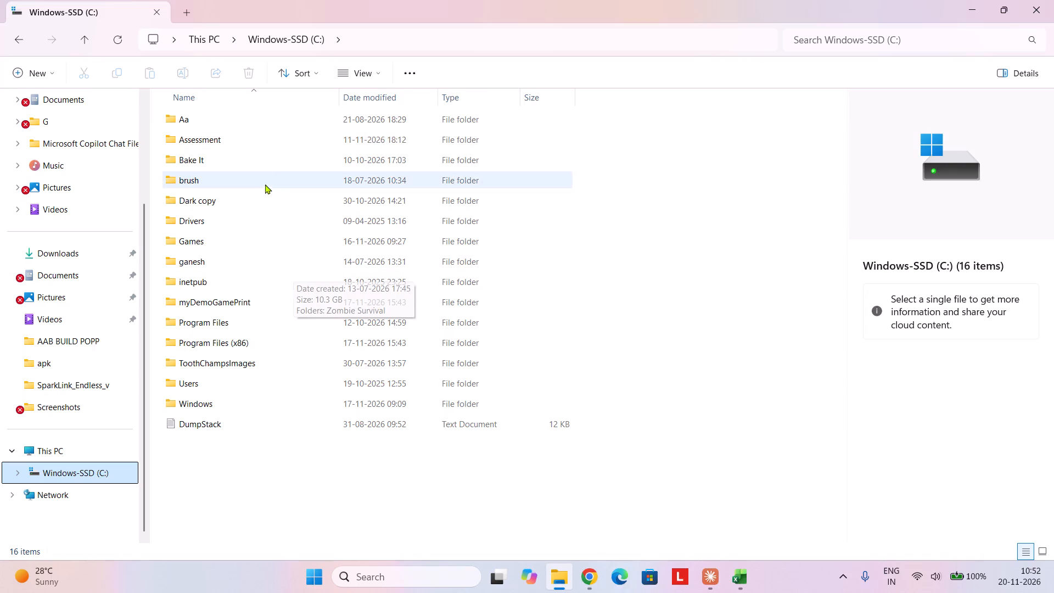
{"action": "double_click", "coordinate": [248, 136]}
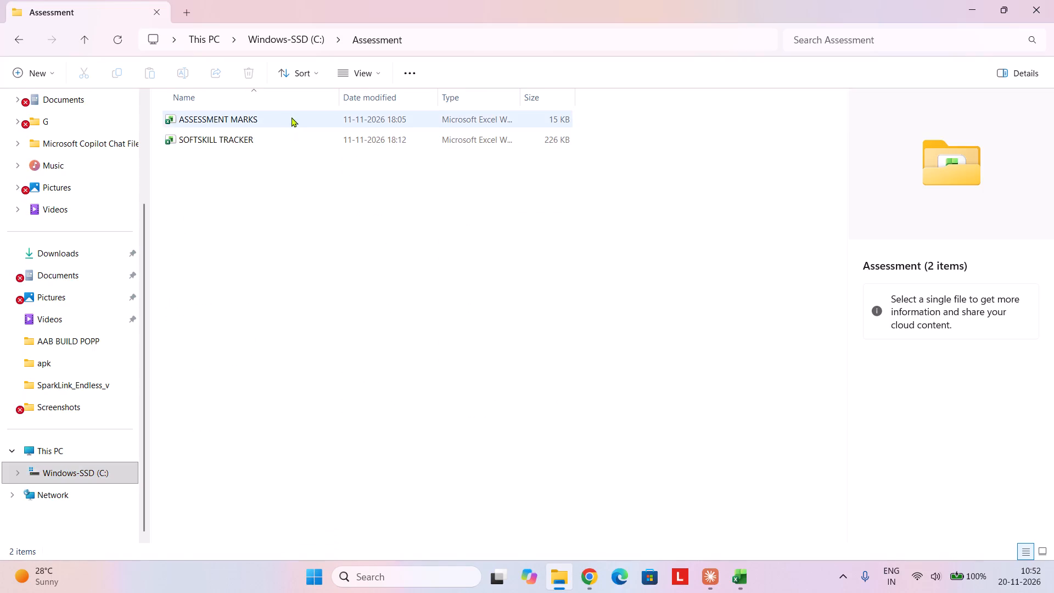
{"action": "double_click", "coordinate": [287, 113]}
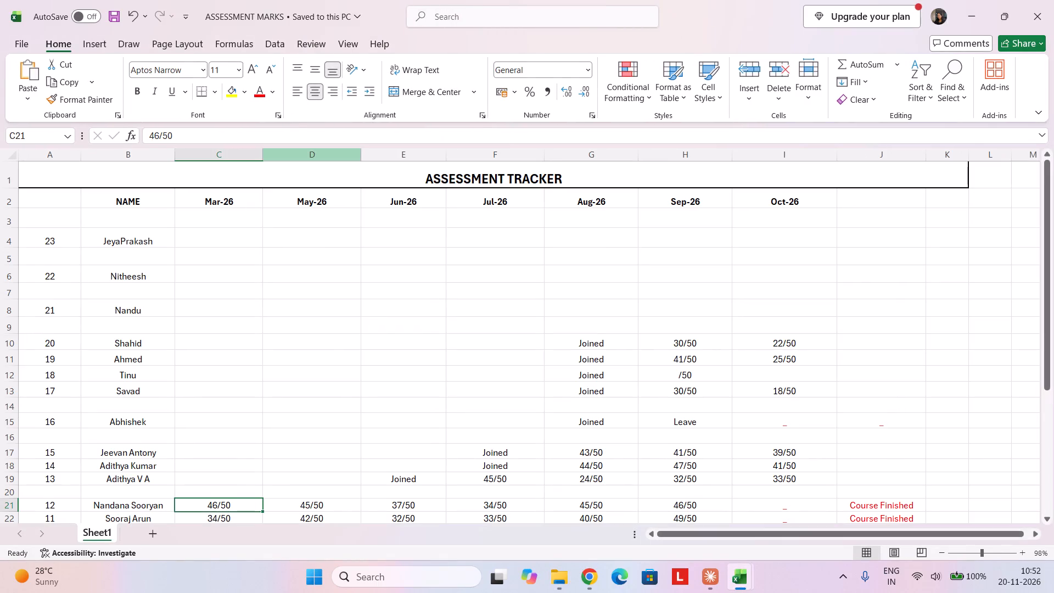
Look through the names and monthly marks in the assessment tracker sheet.
{"action": "scroll", "coordinate": [325, 346], "scroll_direction": "down", "scroll_amount": 5}
{"action": "scroll", "coordinate": [325, 346], "scroll_direction": "up", "scroll_amount": 1}
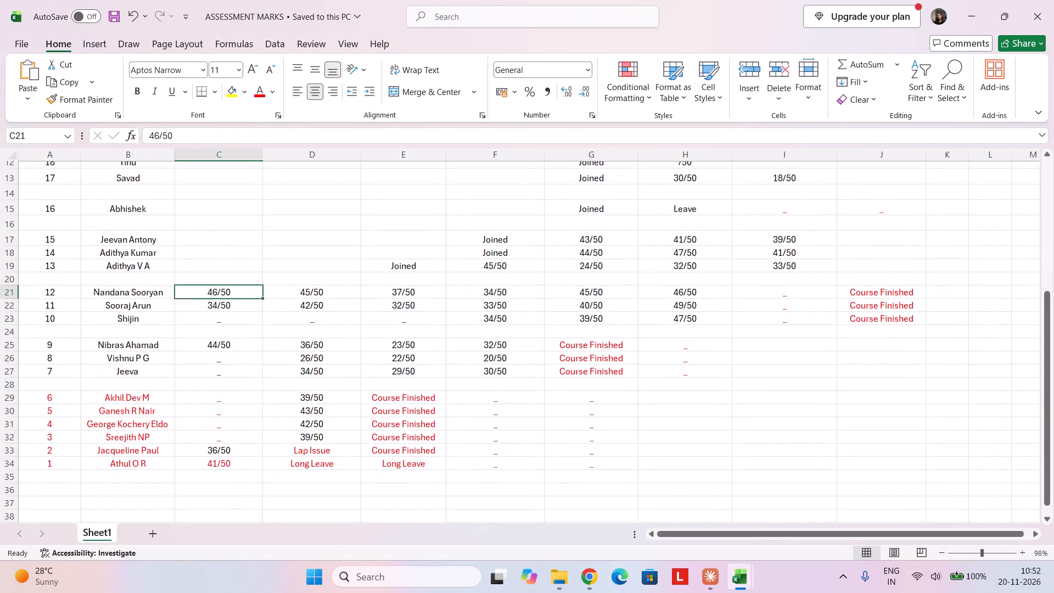
{"action": "scroll", "coordinate": [325, 346], "scroll_direction": "up", "scroll_amount": 1}
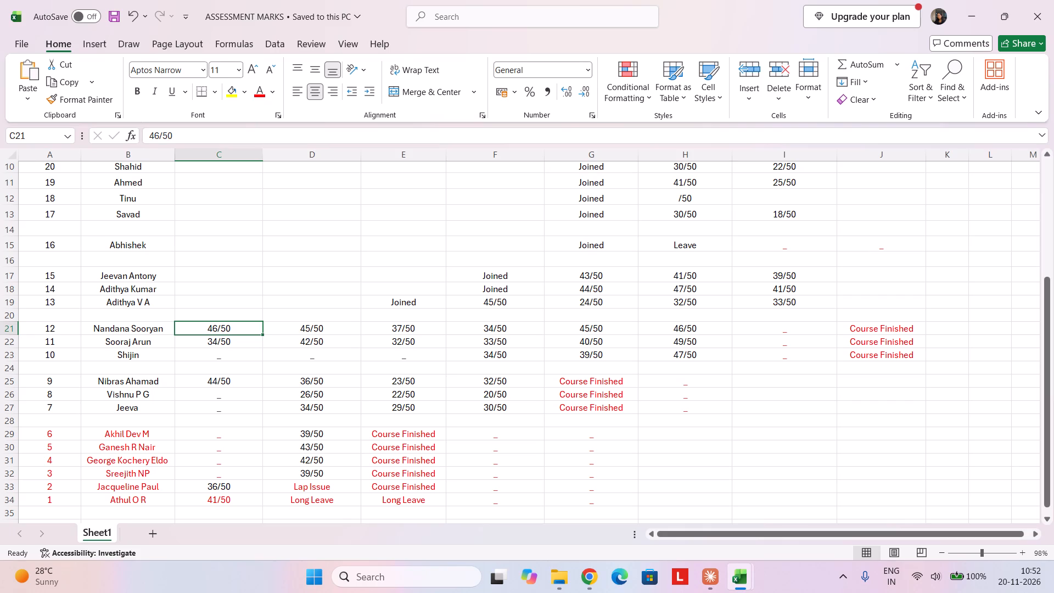
{"action": "scroll", "coordinate": [706, 303], "scroll_direction": "up", "scroll_amount": 1}
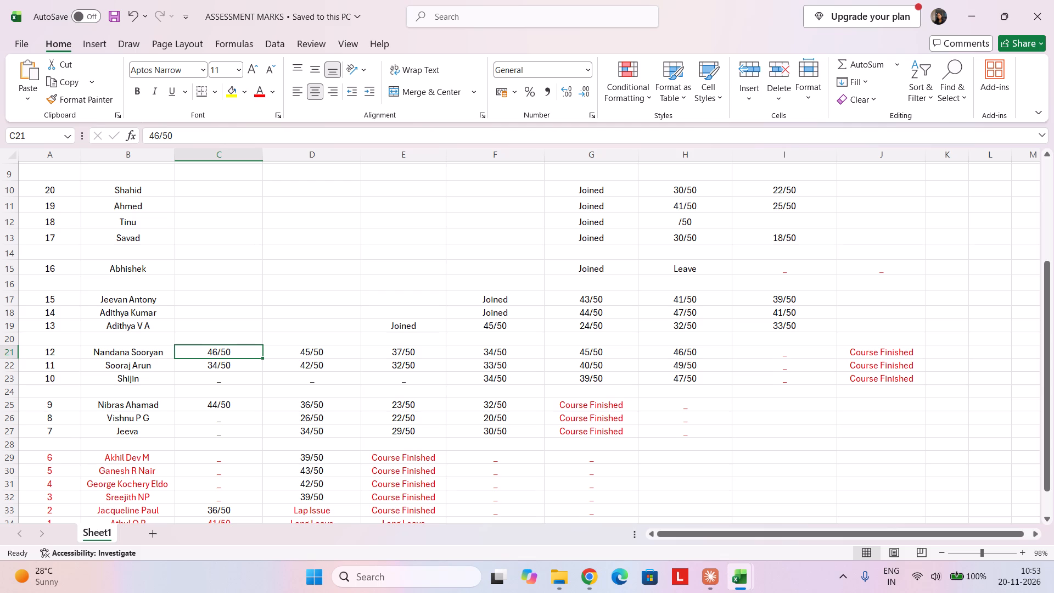
{"action": "scroll", "coordinate": [761, 320], "scroll_direction": "down", "scroll_amount": 1}
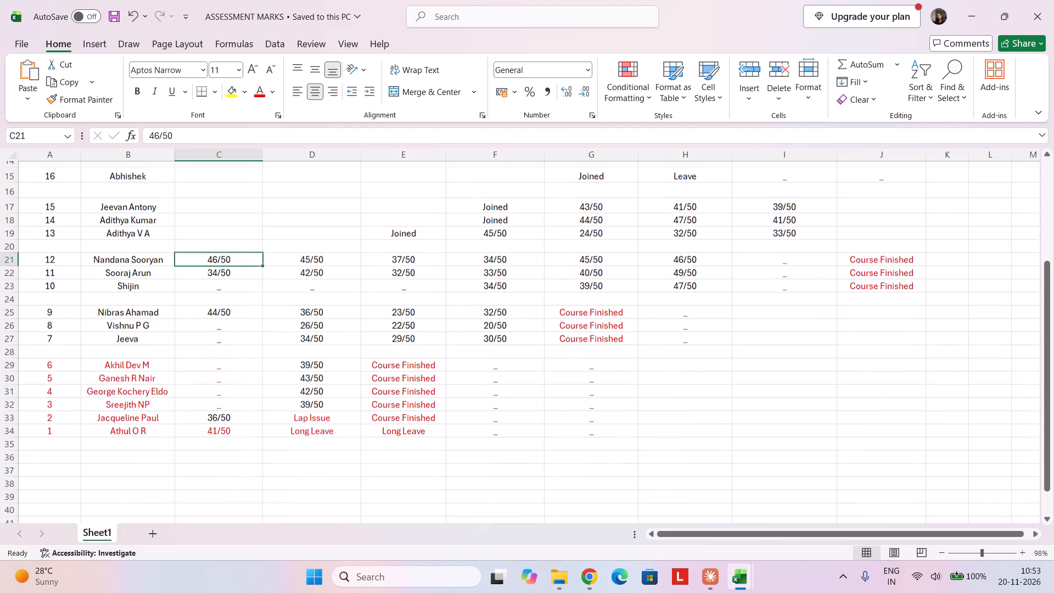
{"action": "scroll", "coordinate": [489, 309], "scroll_direction": "up", "scroll_amount": 1}
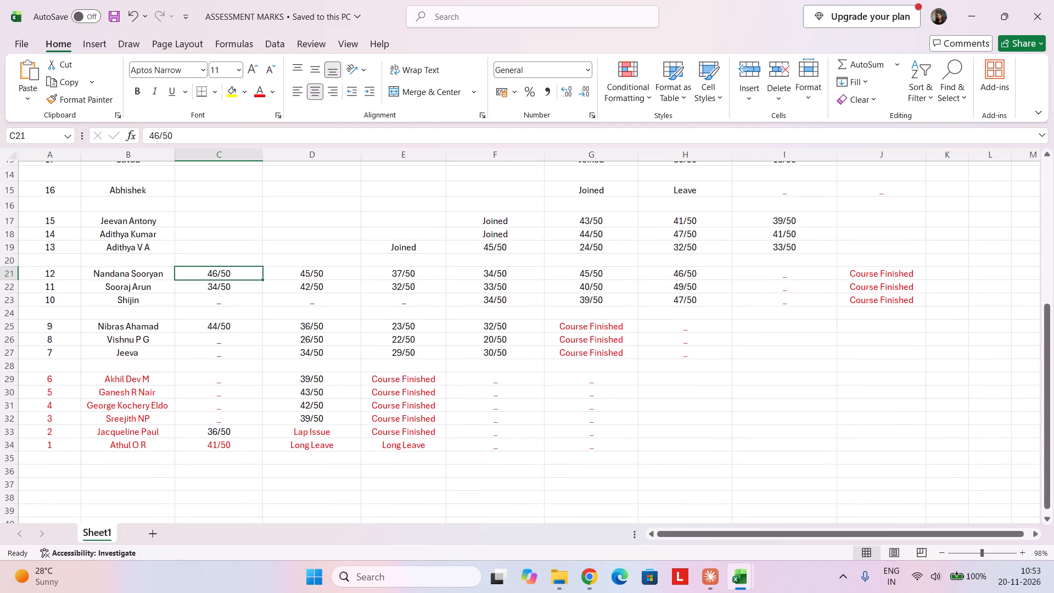
{"action": "scroll", "coordinate": [489, 309], "scroll_direction": "up", "scroll_amount": 1}
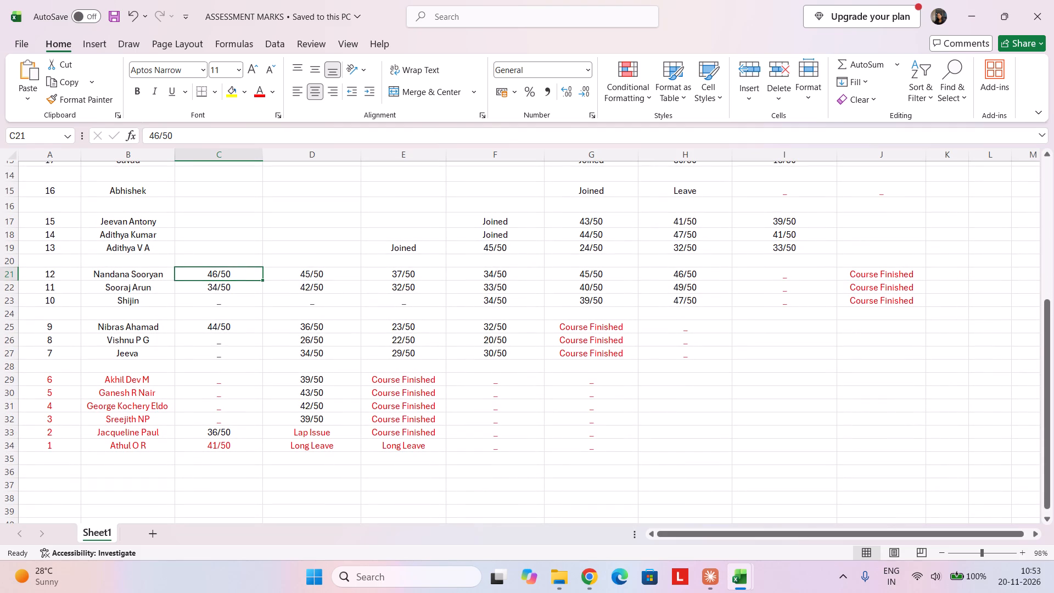
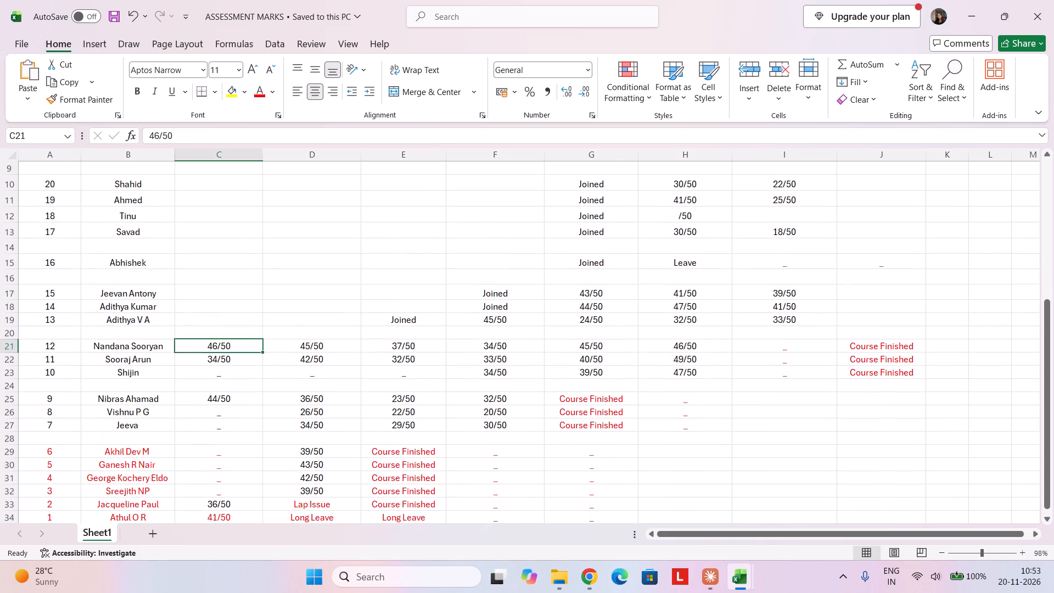
Look through the names and monthly marks in the assessment tracker again.
{"action": "scroll", "coordinate": [803, 282], "scroll_direction": "up", "scroll_amount": 1}
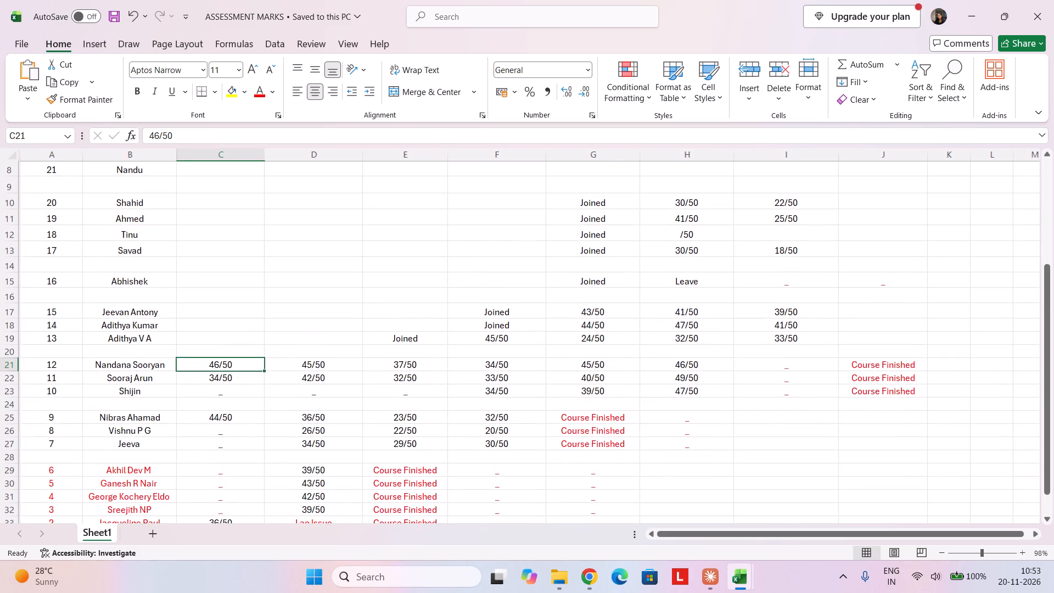
{"action": "scroll", "coordinate": [803, 282], "scroll_direction": "up", "scroll_amount": 1}
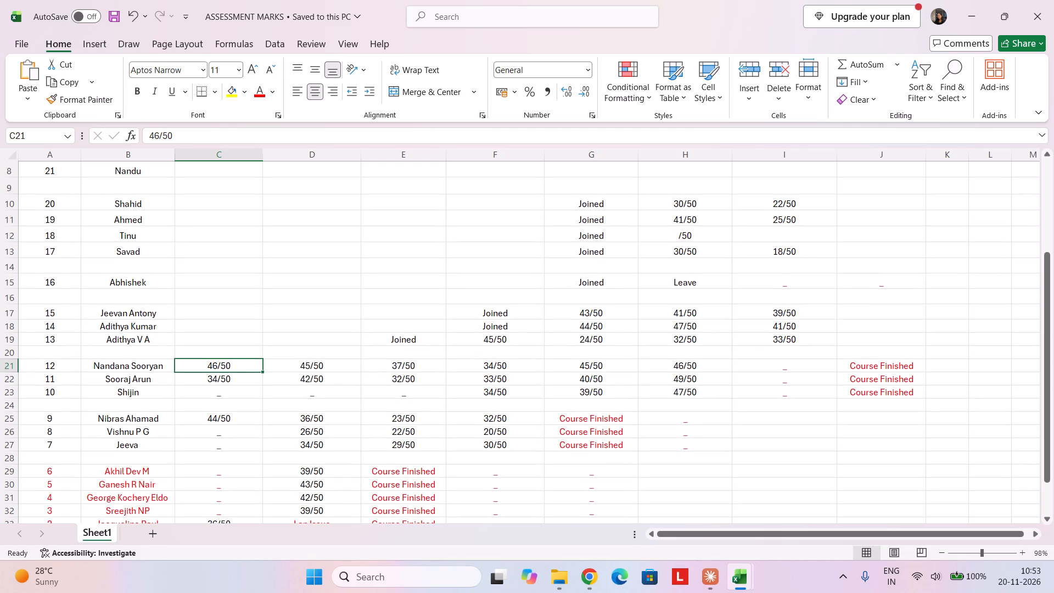
{"action": "scroll", "coordinate": [660, 355], "scroll_direction": "up", "scroll_amount": 1}
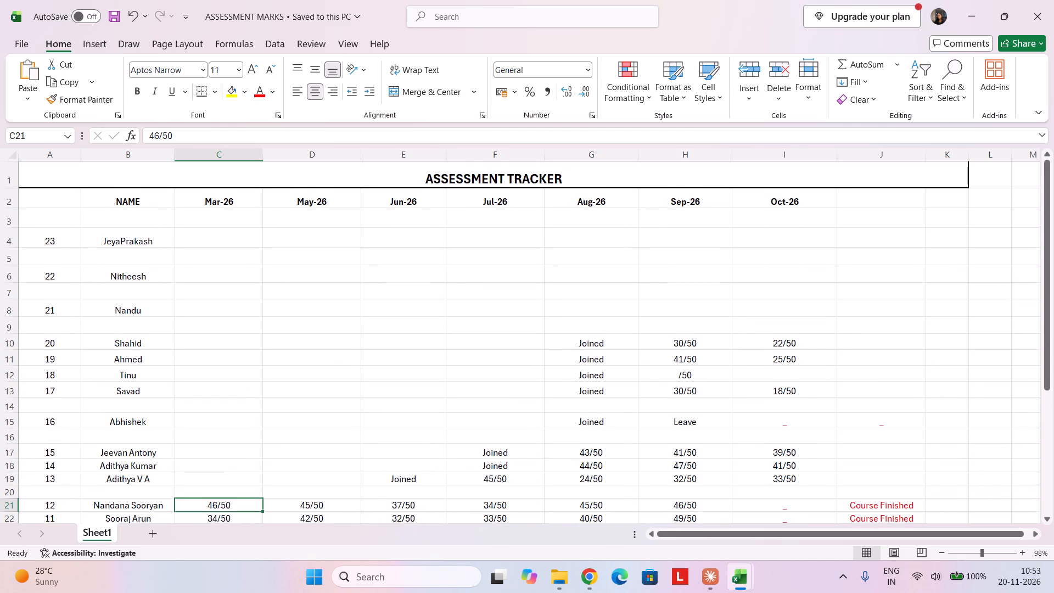
{"action": "scroll", "coordinate": [737, 348], "scroll_direction": "down", "scroll_amount": 4}
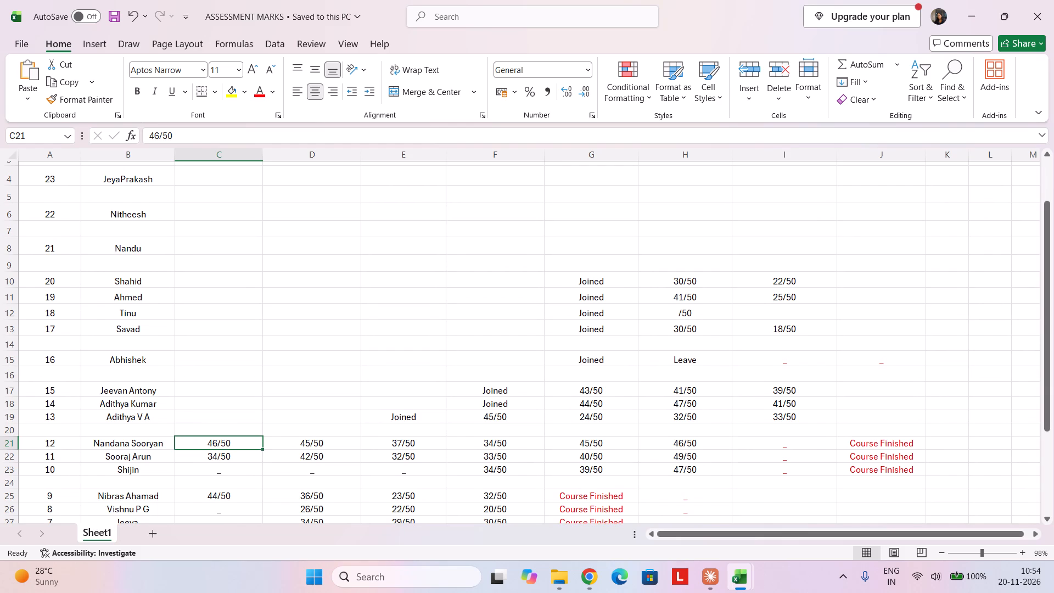
{"action": "scroll", "coordinate": [452, 350], "scroll_direction": "up", "scroll_amount": 1}
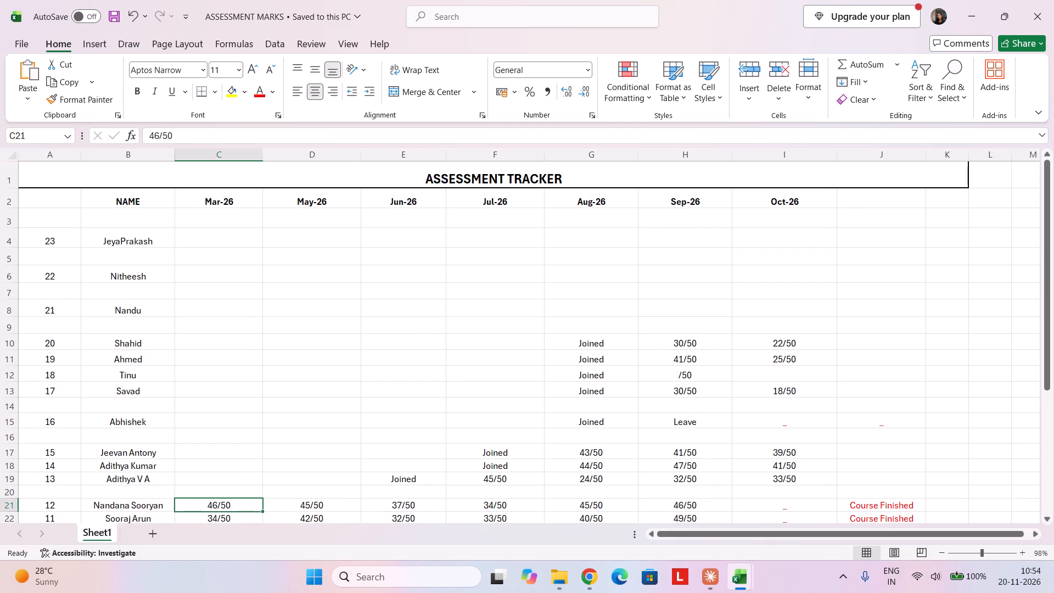
{"action": "scroll", "coordinate": [459, 350], "scroll_direction": "down", "scroll_amount": 1}
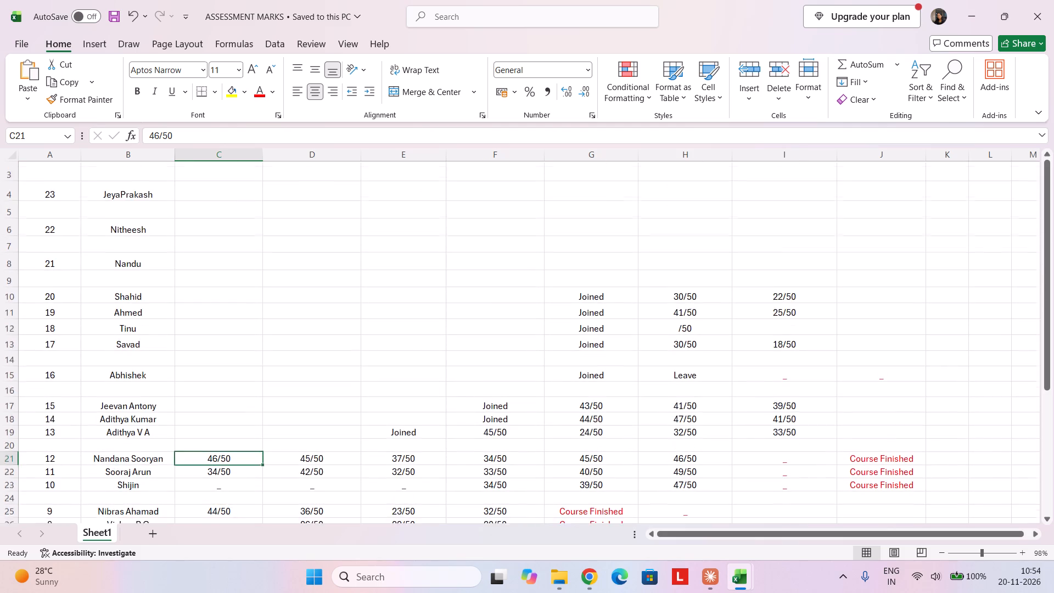
{"action": "scroll", "coordinate": [459, 350], "scroll_direction": "down", "scroll_amount": 1}
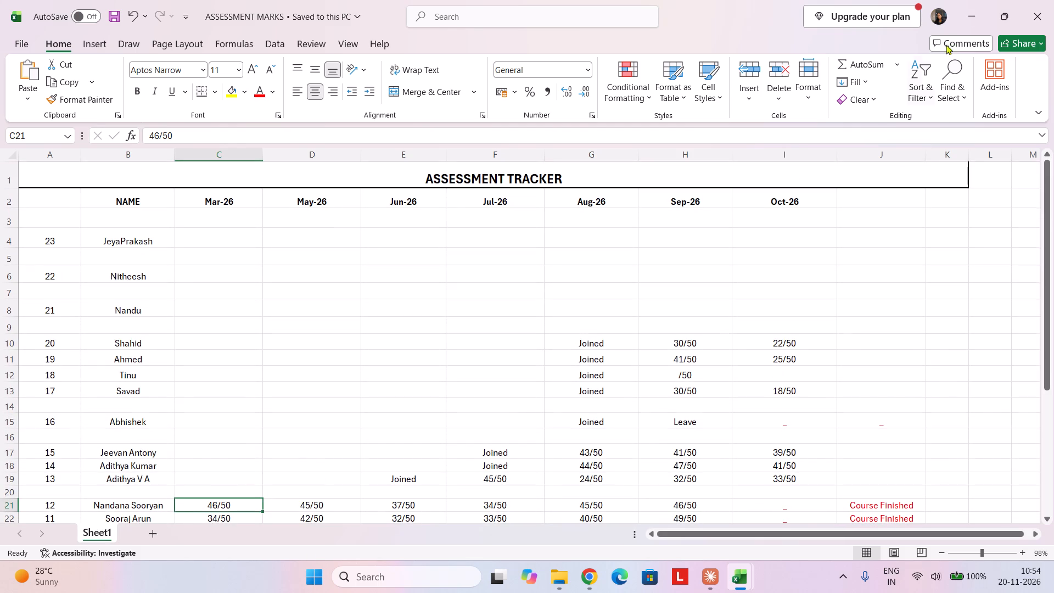
Return to the Book1 workbook and complete the A7 date label as Nov-06, checking the day against the November calendar.
{"action": "left_click", "coordinate": [973, 14]}
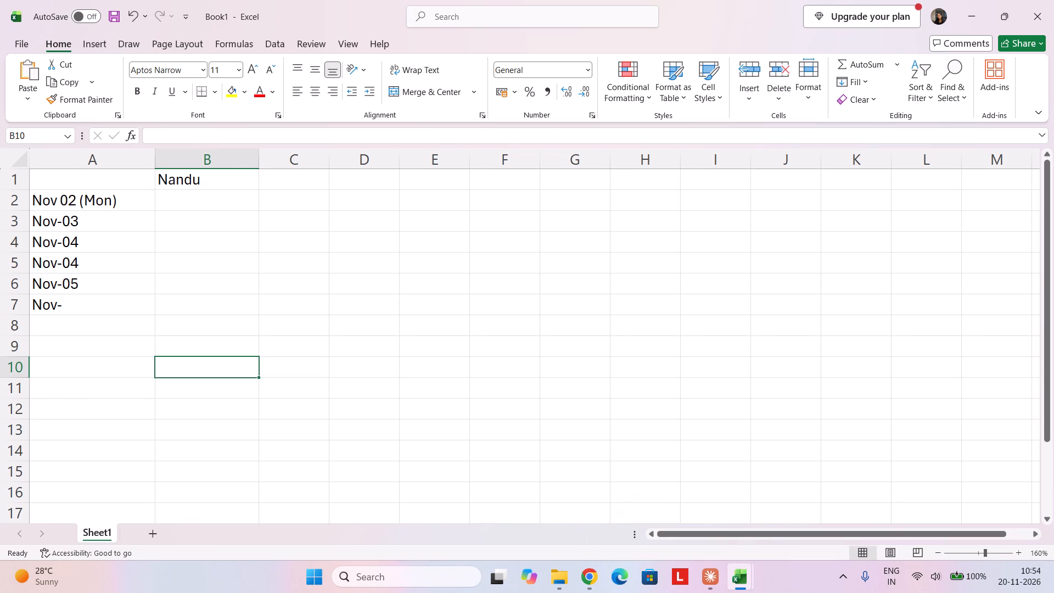
{"action": "double_click", "coordinate": [113, 311]}
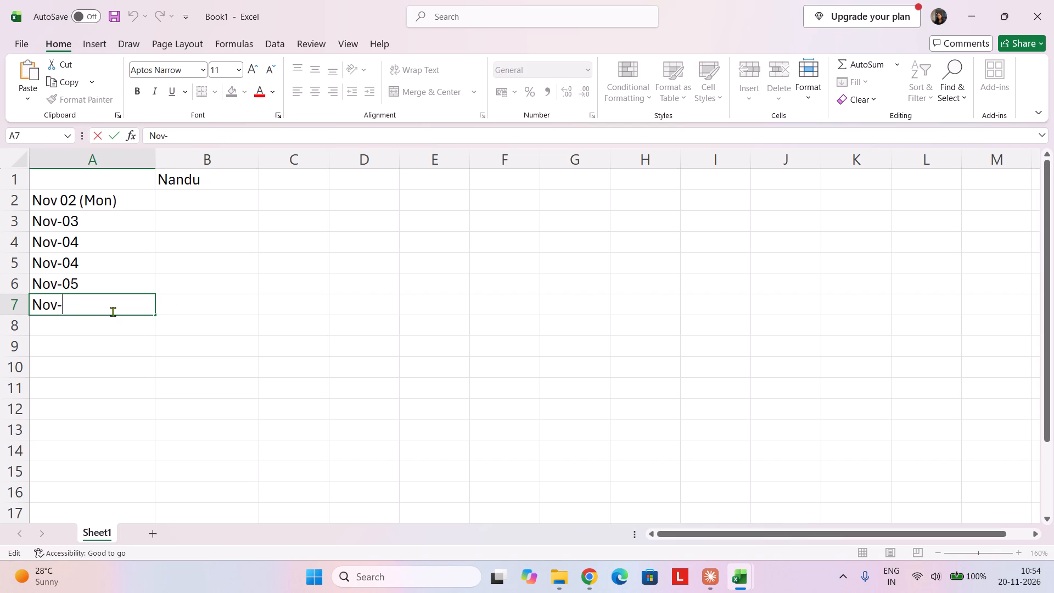
{"action": "key", "text": "0"}
{"action": "key", "text": "BackSpace"}
{"action": "left_click", "coordinate": [1007, 585]}
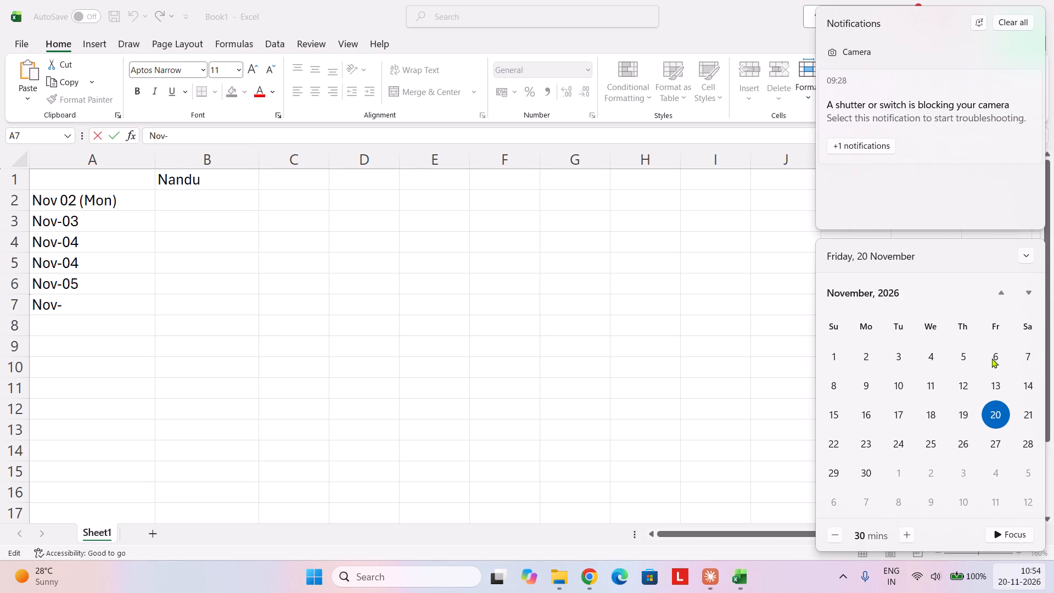
{"action": "left_click", "coordinate": [93, 320]}
{"action": "type", "text": "06"}
{"action": "key", "text": "Down"}
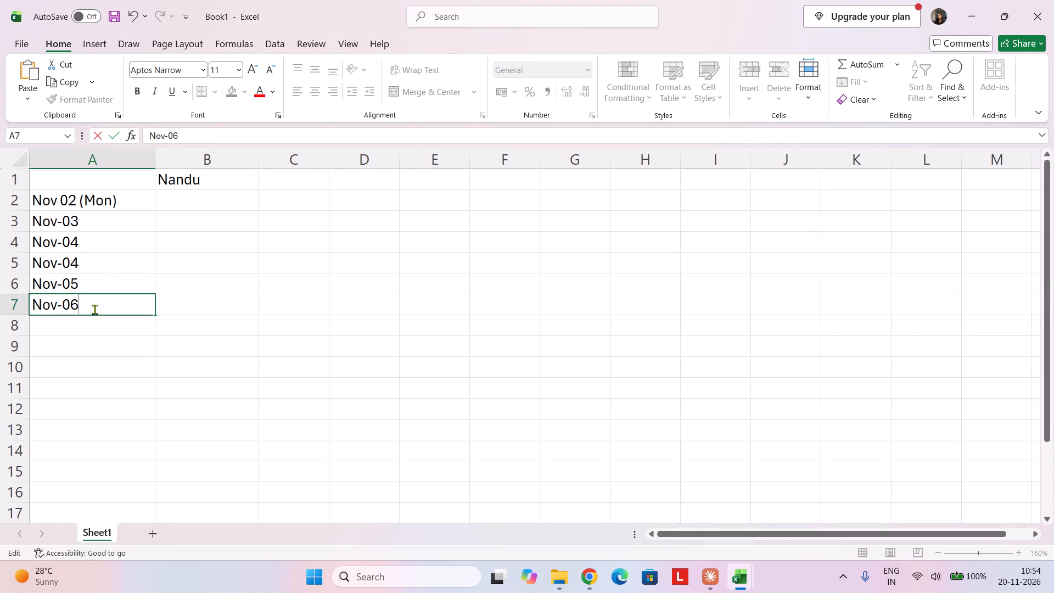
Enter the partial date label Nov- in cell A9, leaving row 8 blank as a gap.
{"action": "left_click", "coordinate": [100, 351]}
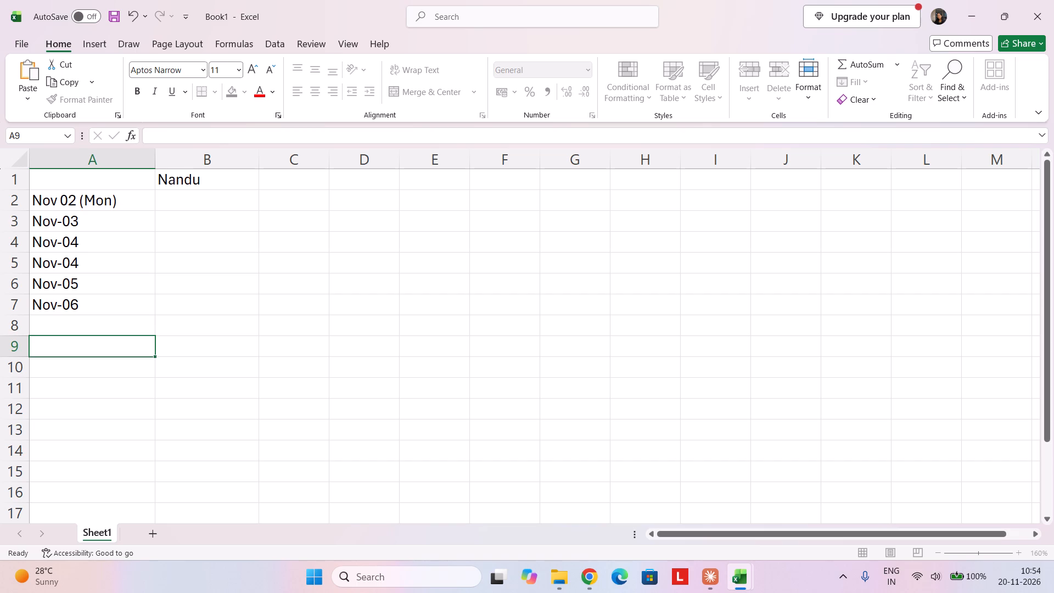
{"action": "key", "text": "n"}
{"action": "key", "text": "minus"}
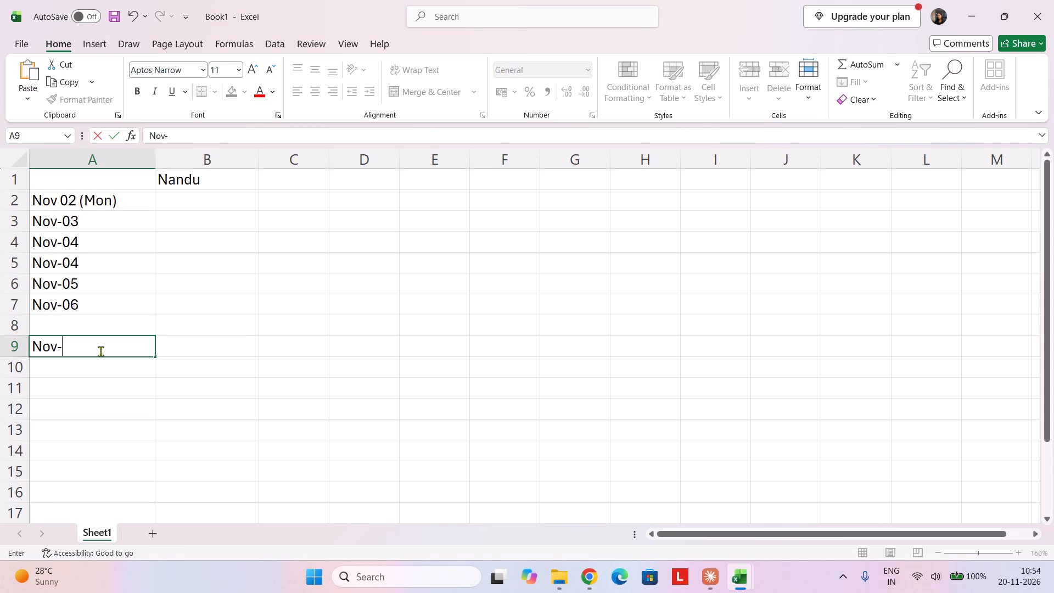
Delete row 5, which holds the duplicate Nov-04 label.
{"action": "left_click", "coordinate": [8, 262]}
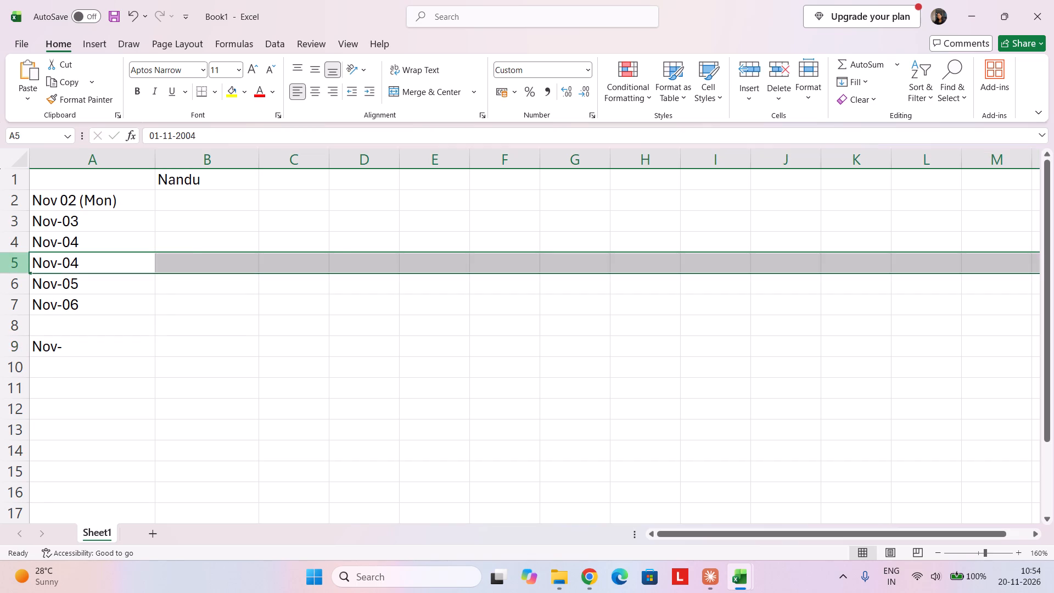
{"action": "right_click", "coordinate": [8, 262]}
{"action": "right_click", "coordinate": [96, 425]}
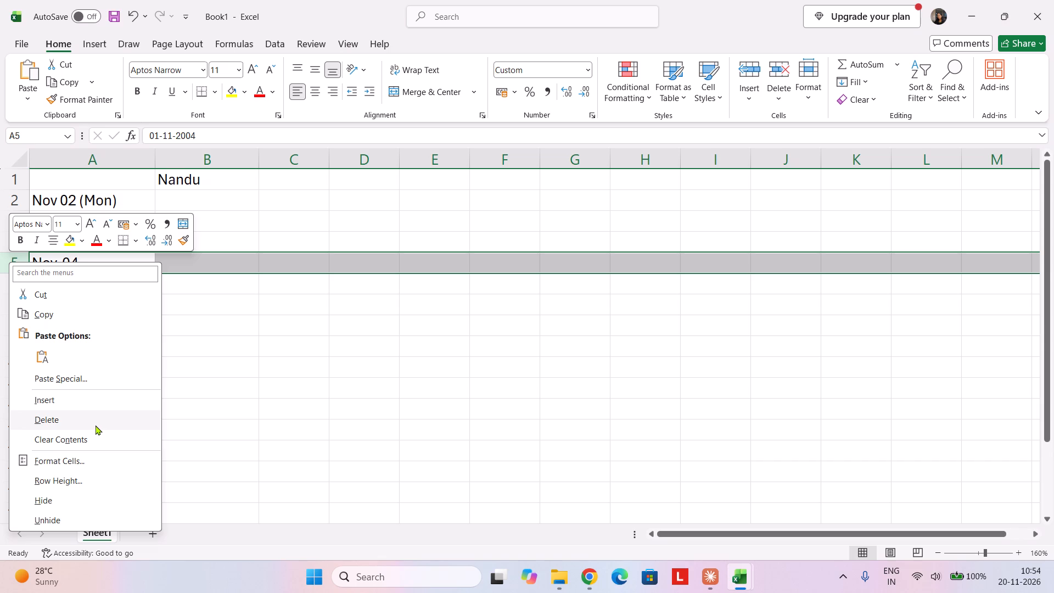
{"action": "left_click", "coordinate": [109, 419]}
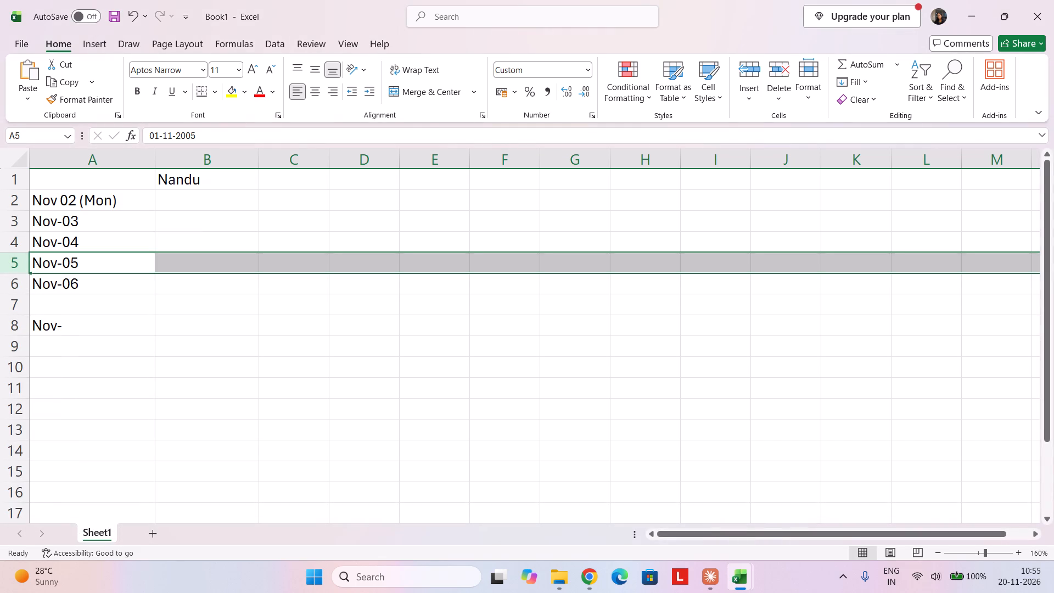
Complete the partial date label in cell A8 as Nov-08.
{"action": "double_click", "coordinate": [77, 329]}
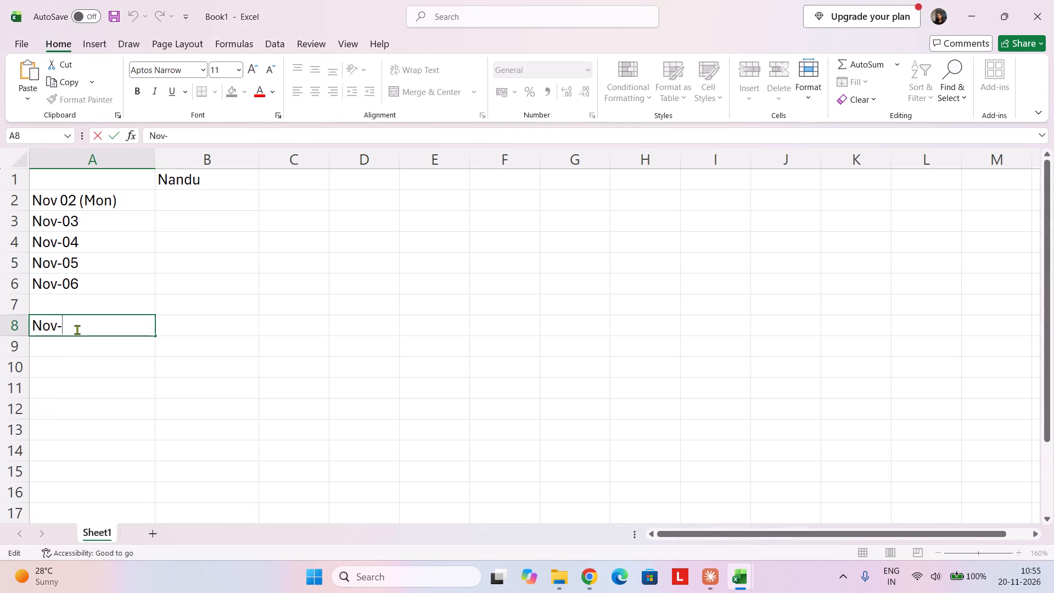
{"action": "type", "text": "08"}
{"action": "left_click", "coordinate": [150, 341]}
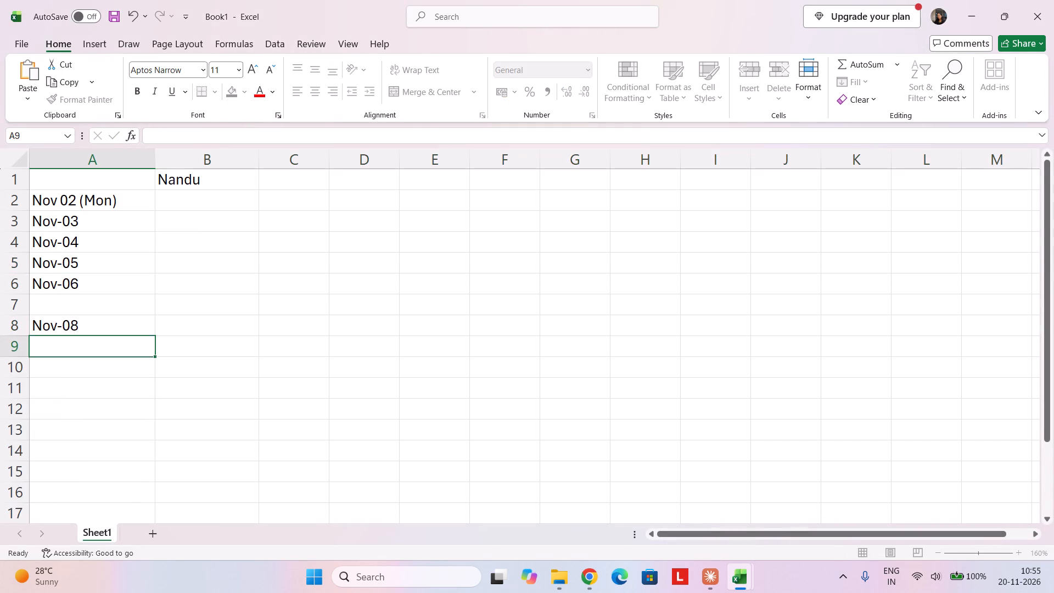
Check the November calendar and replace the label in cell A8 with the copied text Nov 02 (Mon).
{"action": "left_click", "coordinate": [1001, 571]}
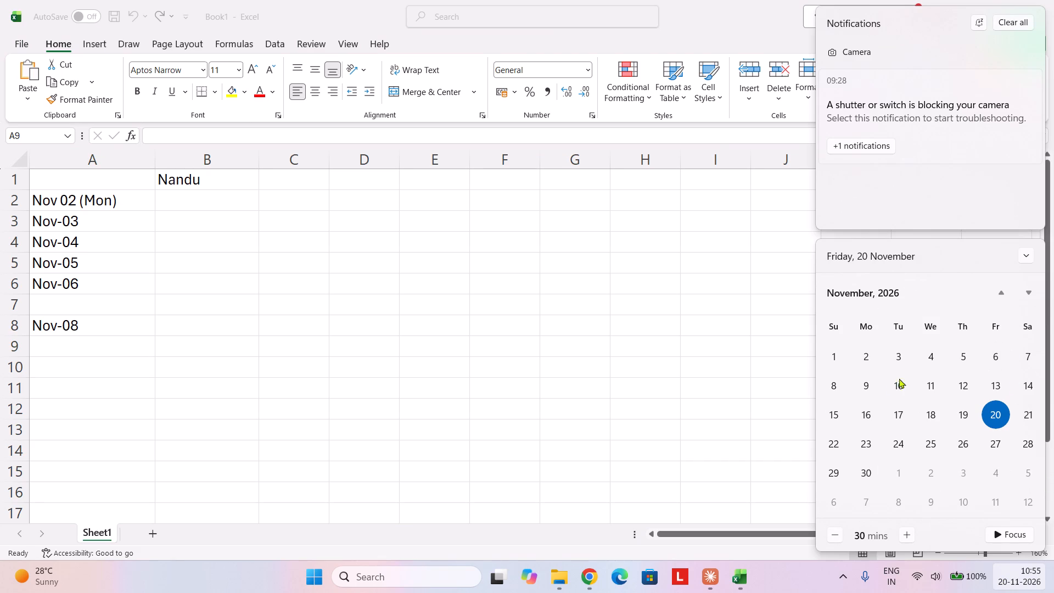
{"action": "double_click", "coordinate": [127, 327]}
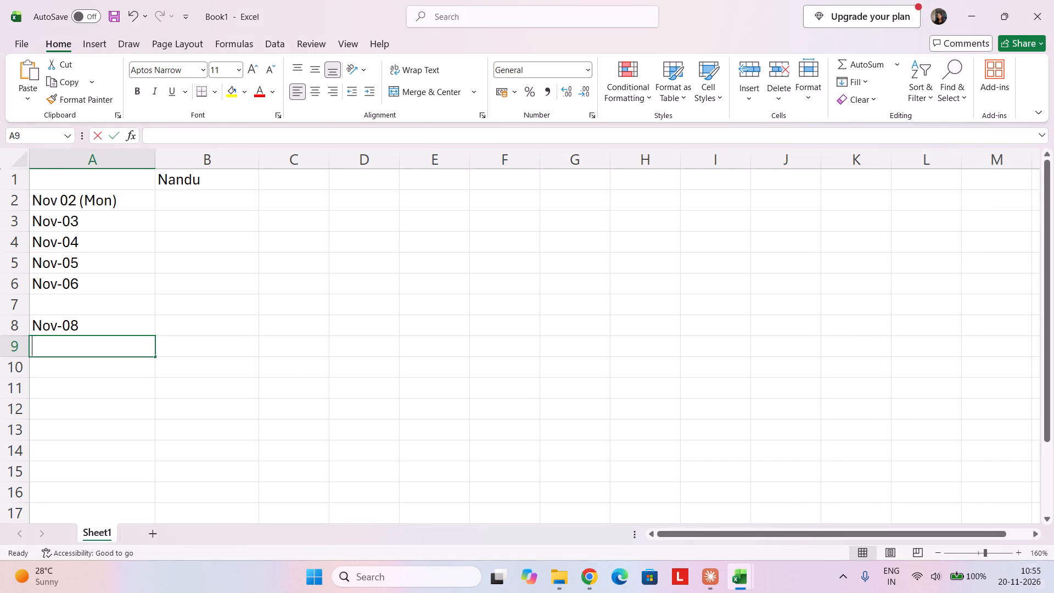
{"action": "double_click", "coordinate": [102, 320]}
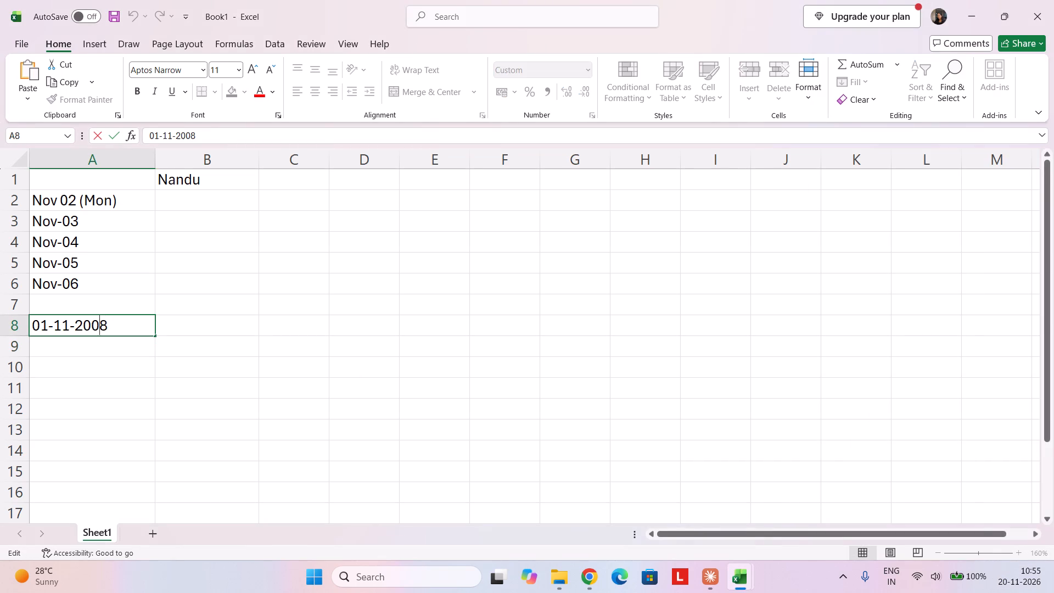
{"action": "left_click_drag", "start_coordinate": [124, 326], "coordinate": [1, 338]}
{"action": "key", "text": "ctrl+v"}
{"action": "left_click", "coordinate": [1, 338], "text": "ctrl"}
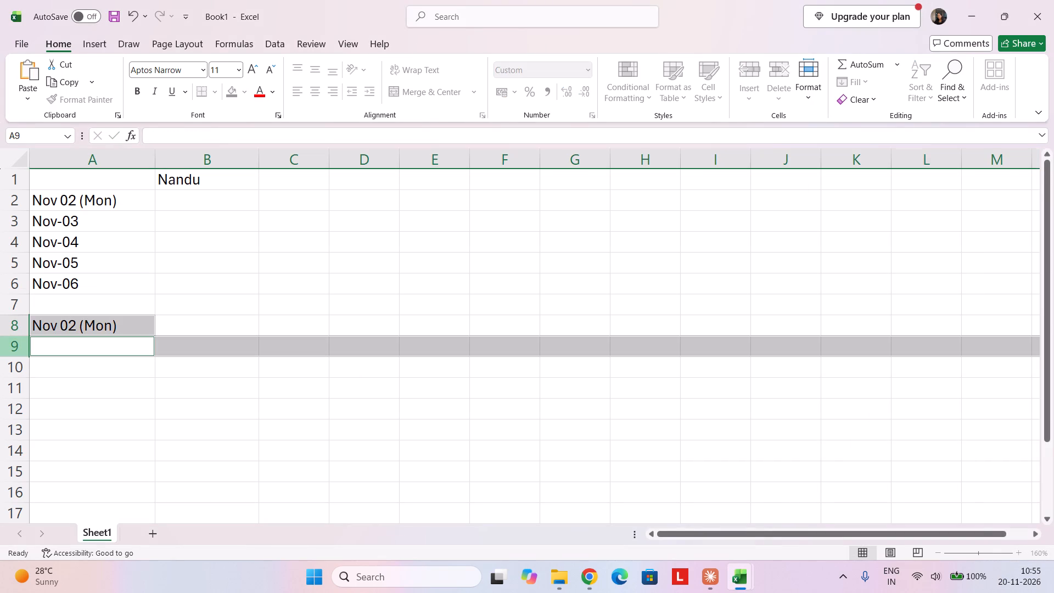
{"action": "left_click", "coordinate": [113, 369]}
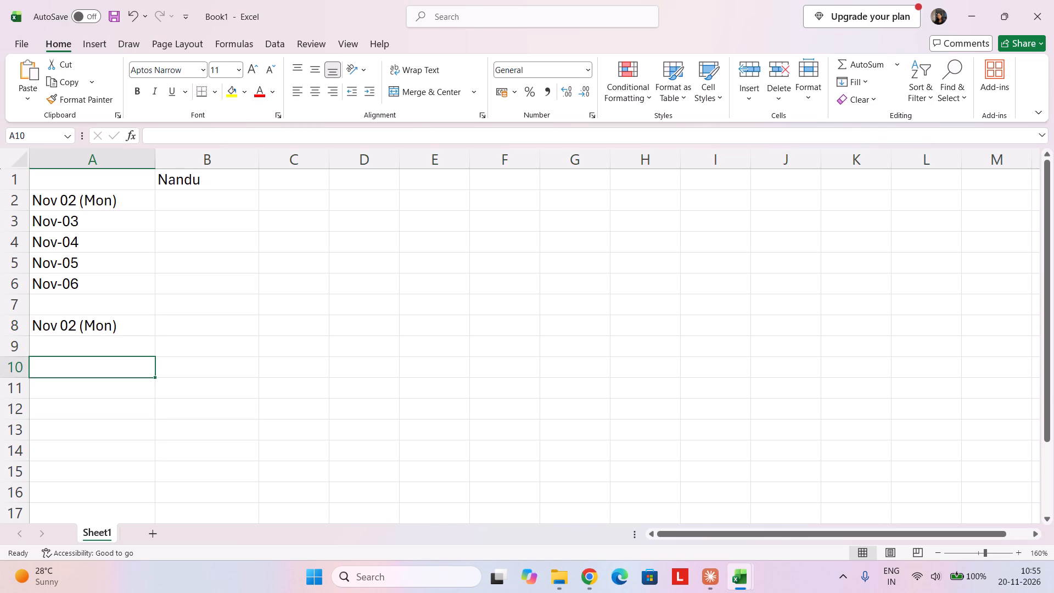
Change the label in cell A2 to Nov-02 (Mon), using a hyphen instead of the space.
{"action": "double_click", "coordinate": [60, 201]}
{"action": "key", "text": "BackSpace"}
{"action": "key", "text": "minus"}
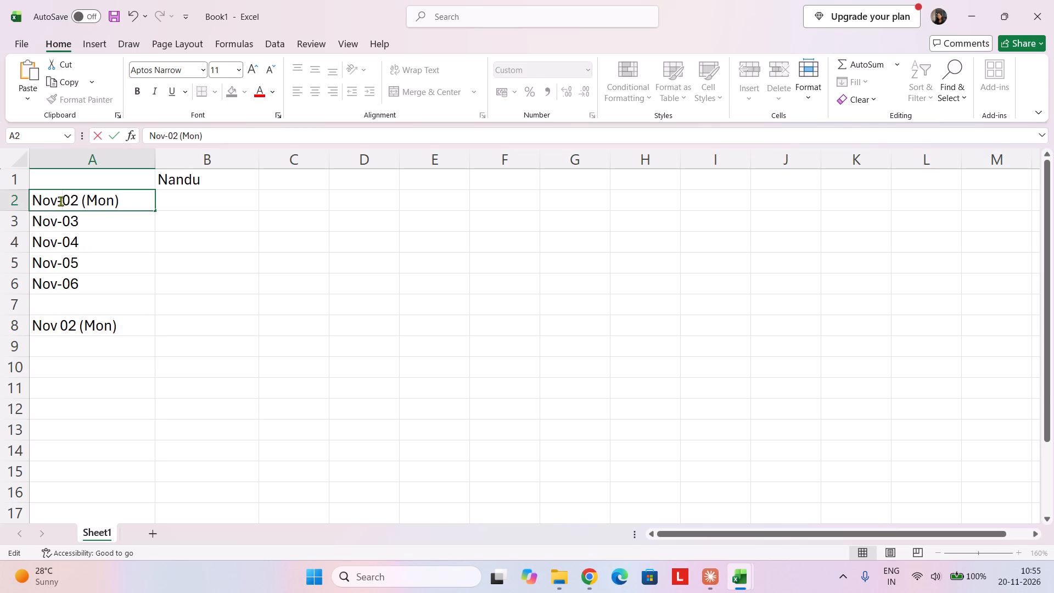
Enter the date label Nov-09 in cell A9.
{"action": "left_click", "coordinate": [79, 355]}
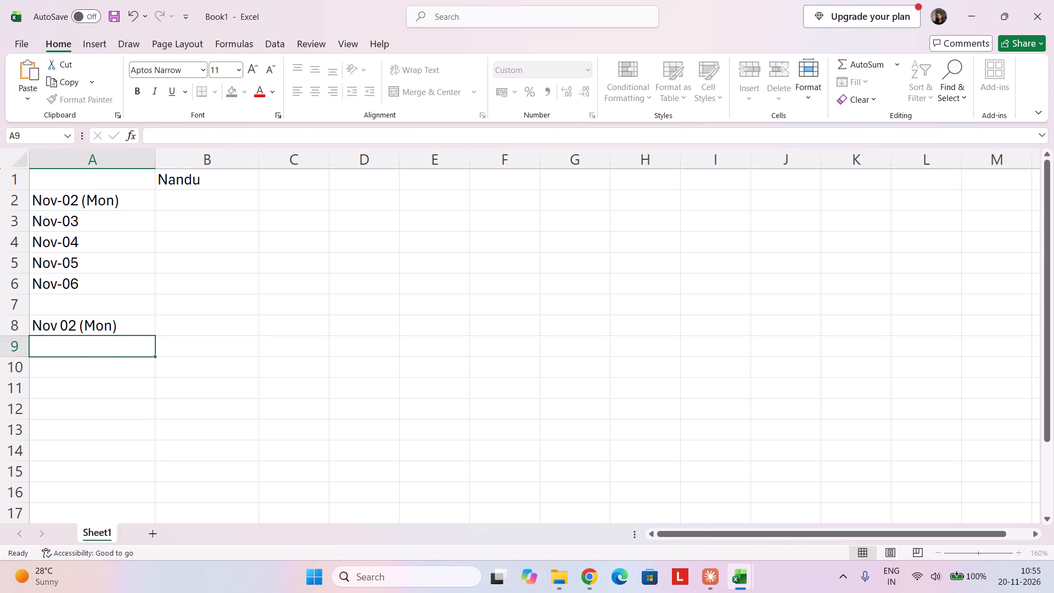
{"action": "key", "text": "v"}
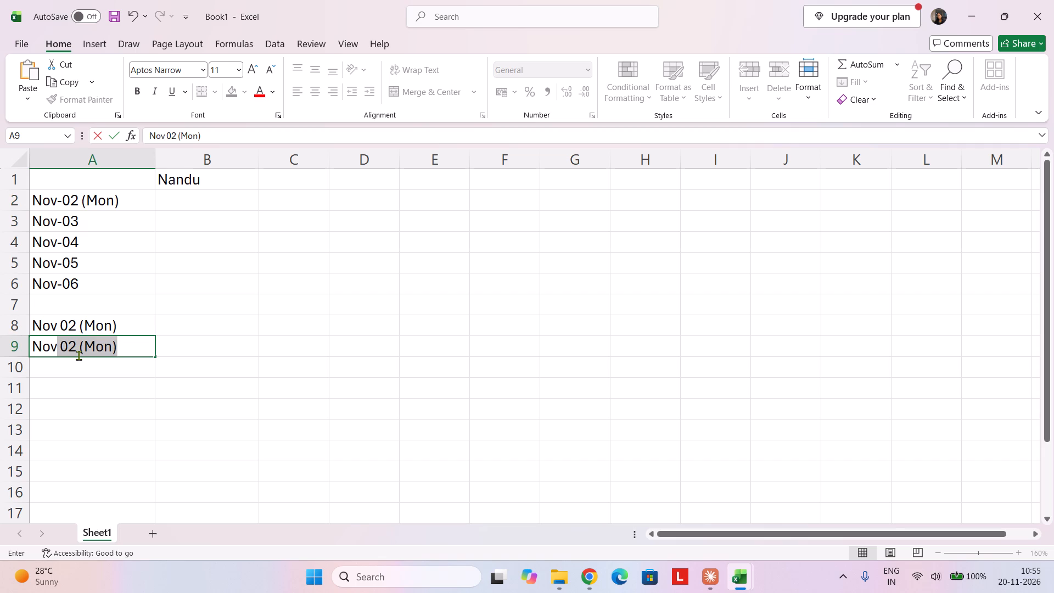
{"action": "key", "text": "minus"}
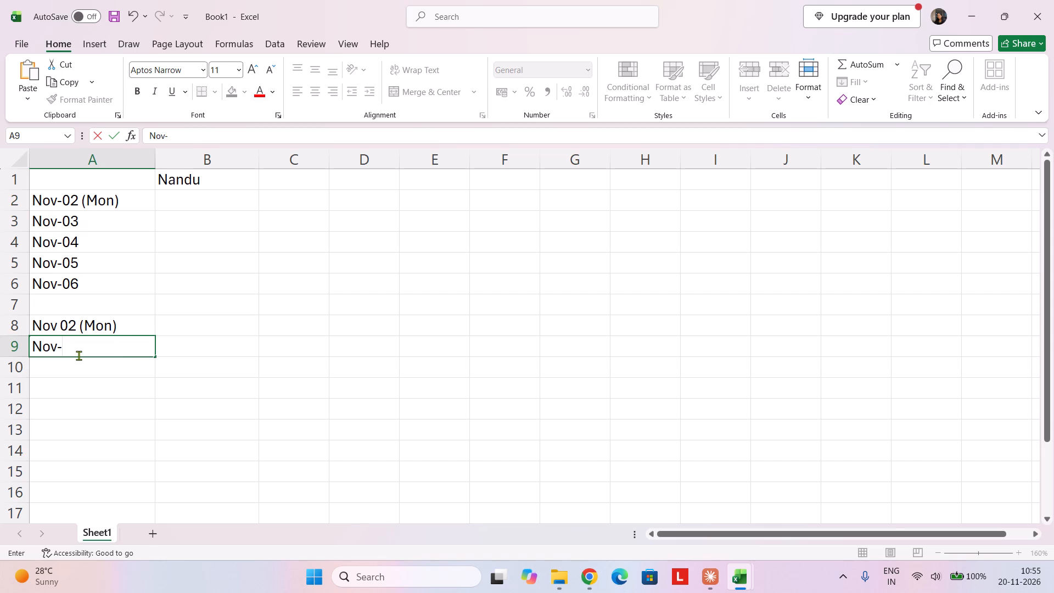
{"action": "type", "text": "09"}
{"action": "key", "text": "Up"}
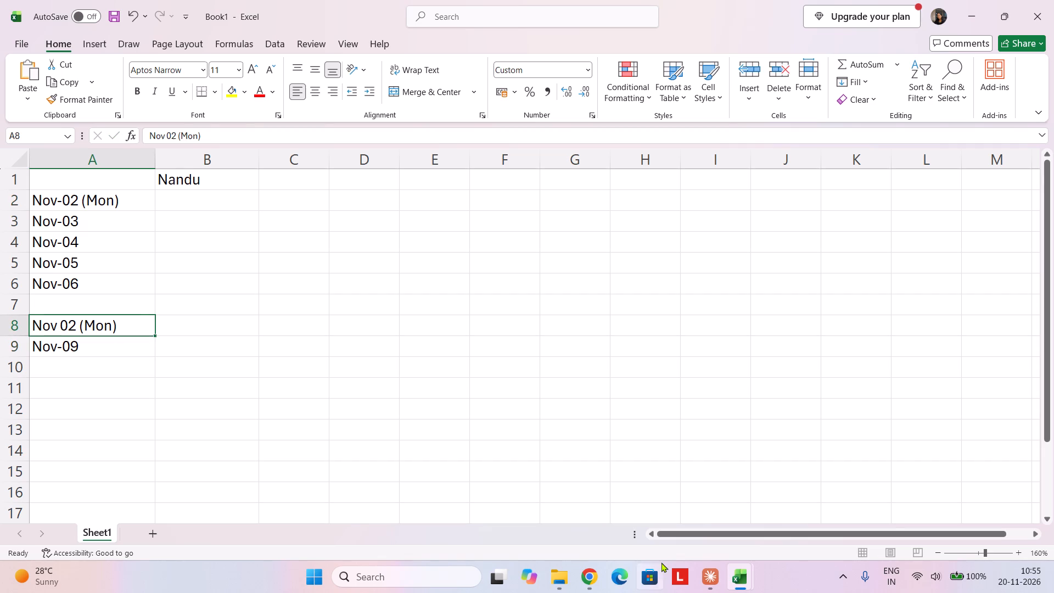
Check the November calendar and delete row 8, which holds the pasted Nov 02 (Mon) label.
{"action": "left_click", "coordinate": [1016, 586]}
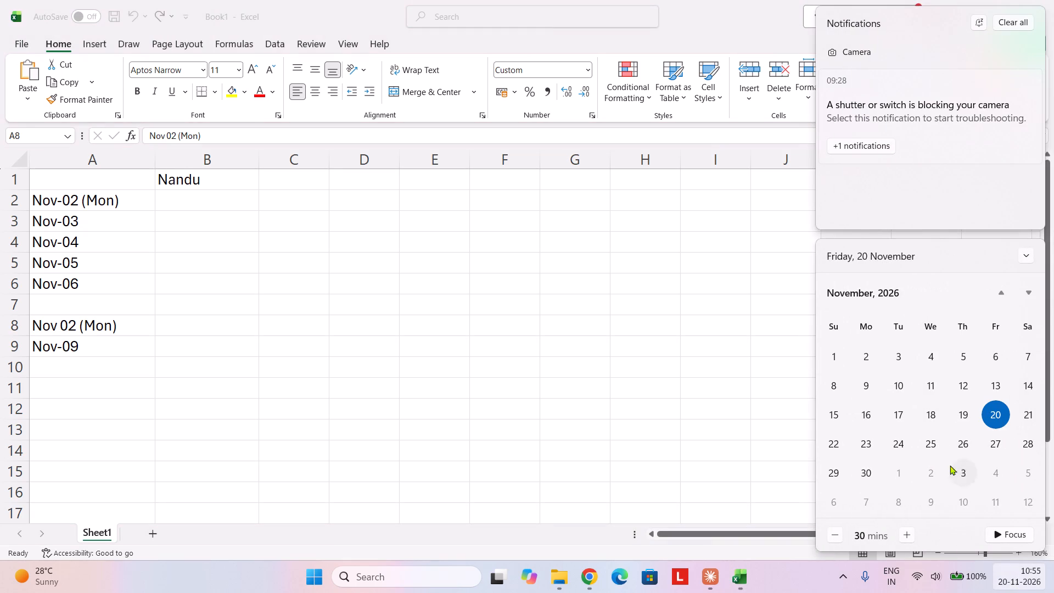
{"action": "left_click", "coordinate": [442, 362]}
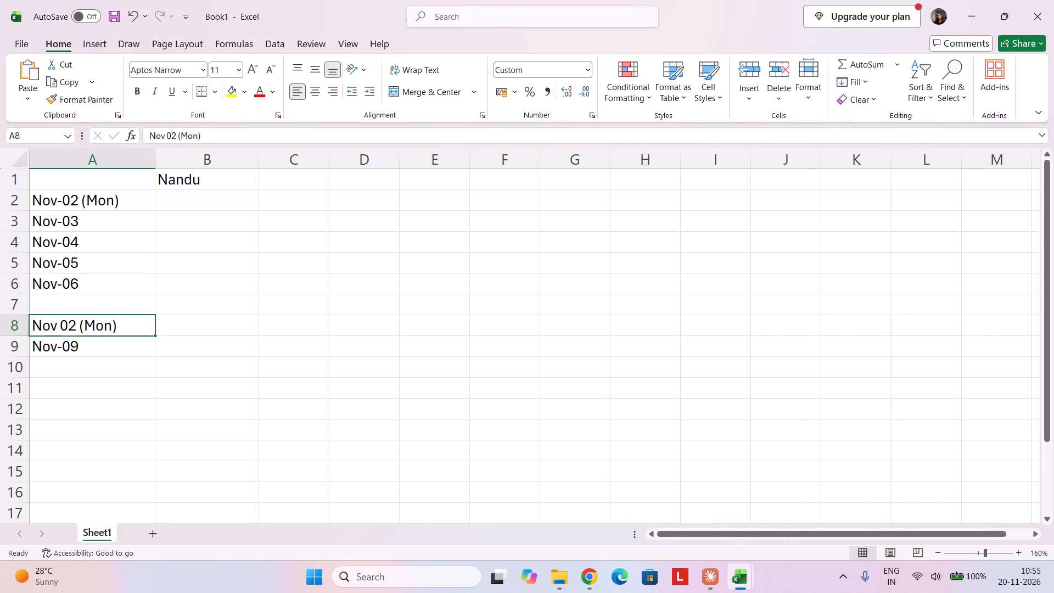
{"action": "left_click", "coordinate": [20, 326]}
{"action": "right_click", "coordinate": [20, 326]}
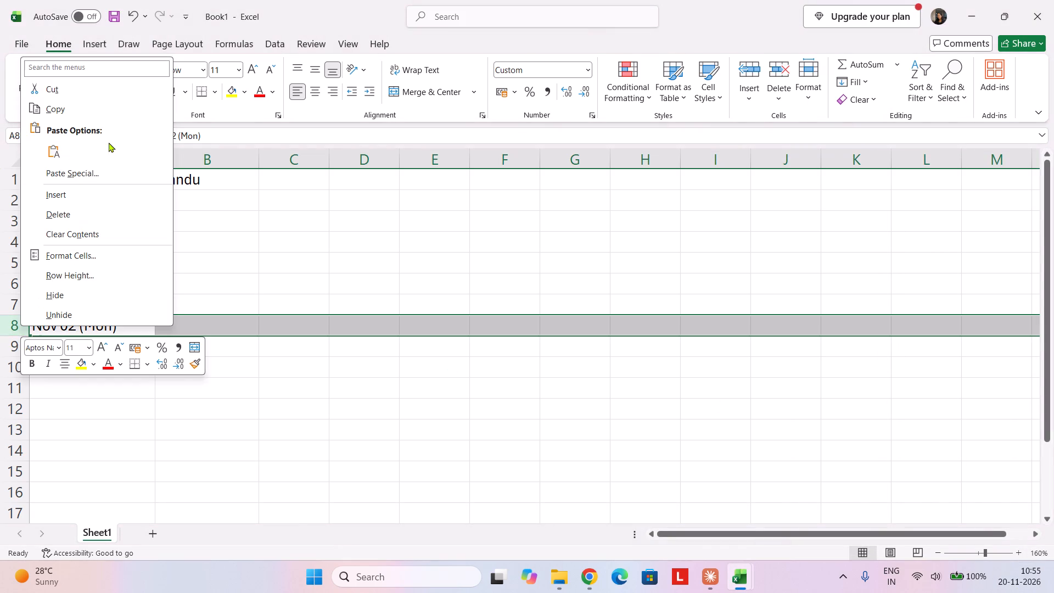
{"action": "left_click", "coordinate": [80, 209]}
{"action": "left_click", "coordinate": [60, 343]}
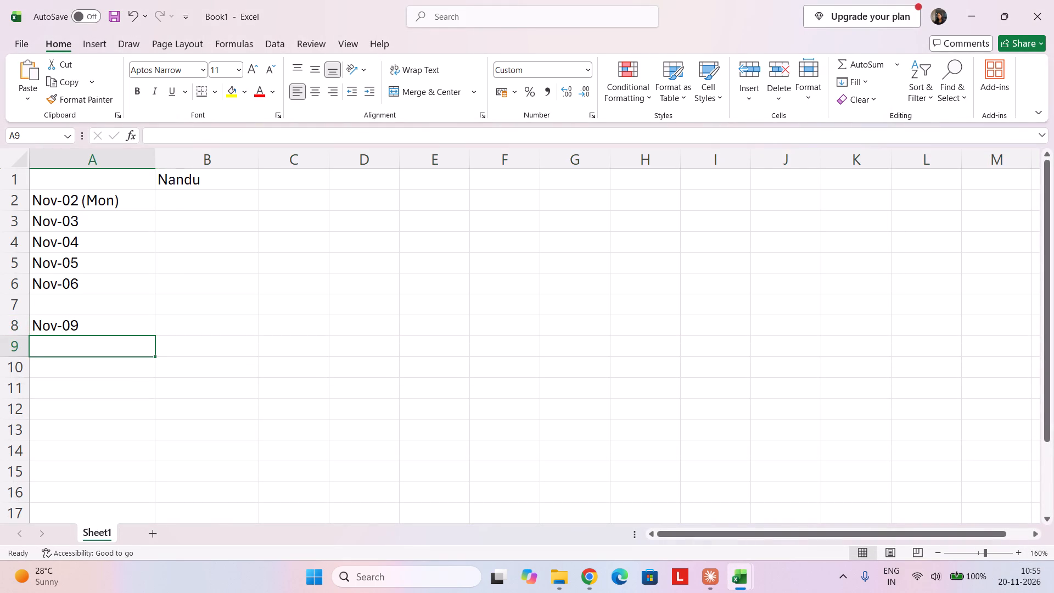
Copy the Nov-09 label from cell A8 into cells A9 and A10.
{"action": "left_click", "coordinate": [72, 318]}
{"action": "key", "text": "ctrl+c"}
{"action": "key", "text": "Down"}
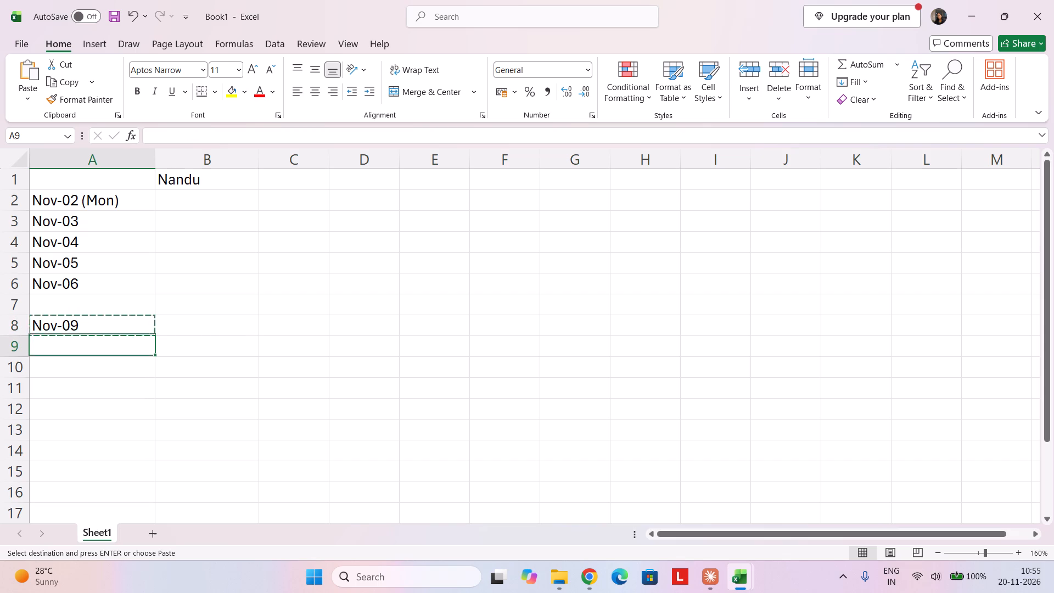
{"action": "key", "text": "ctrl+v"}
{"action": "key", "text": "Down"}
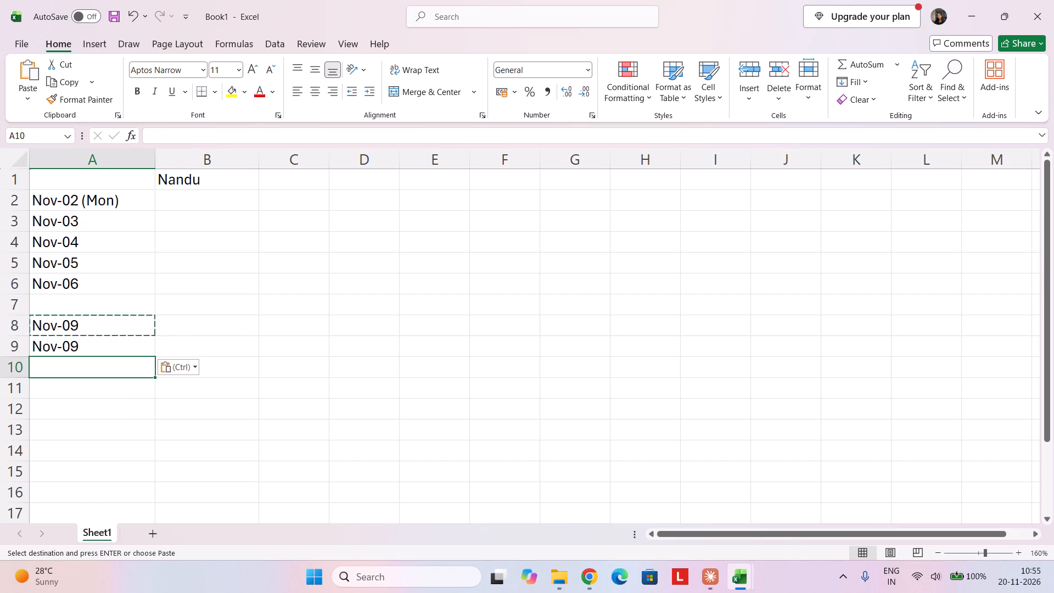
{"action": "key", "text": "ctrl+v"}
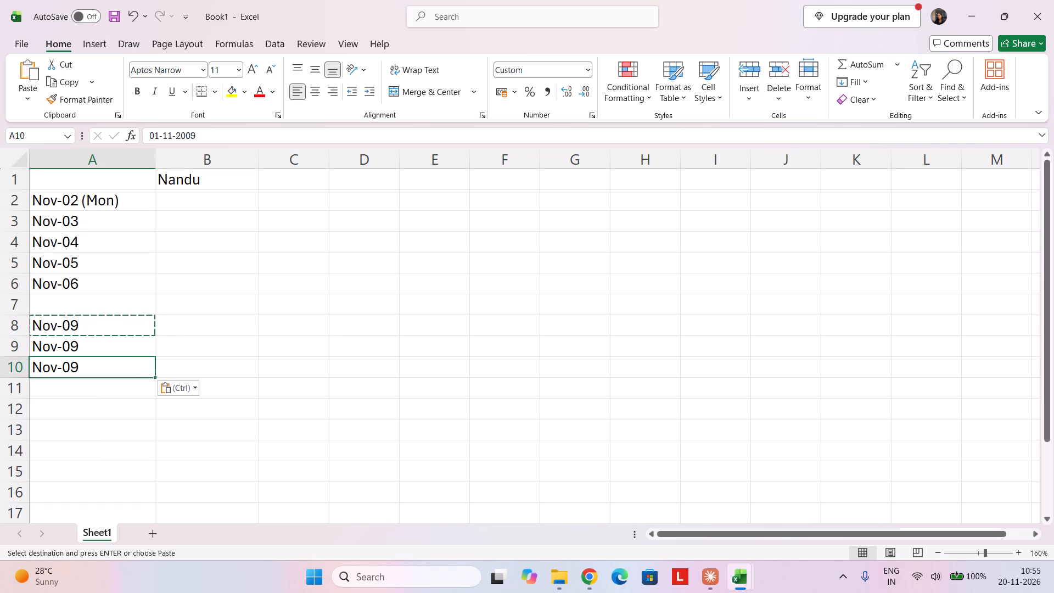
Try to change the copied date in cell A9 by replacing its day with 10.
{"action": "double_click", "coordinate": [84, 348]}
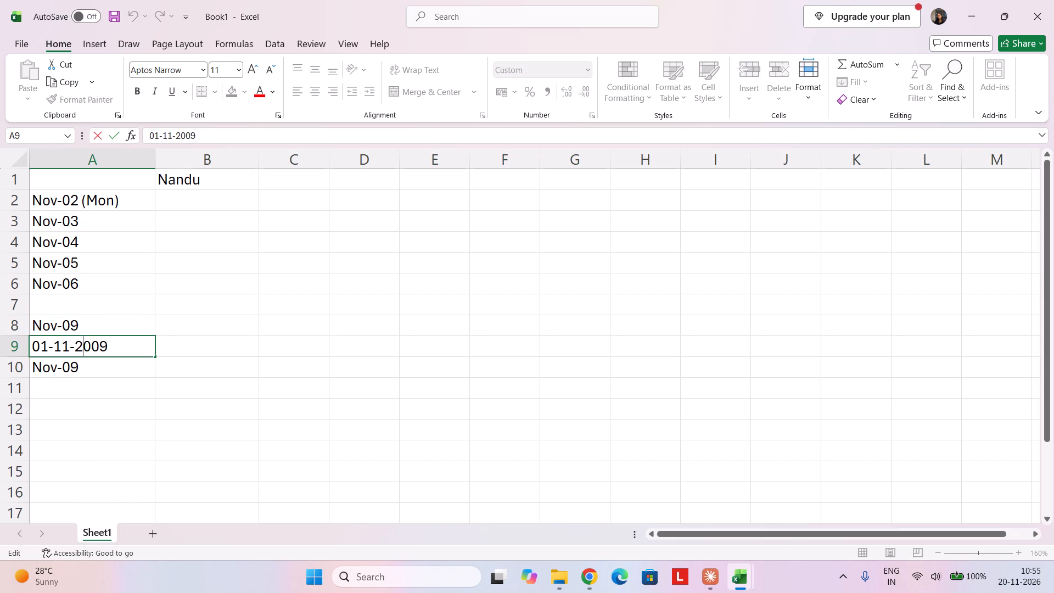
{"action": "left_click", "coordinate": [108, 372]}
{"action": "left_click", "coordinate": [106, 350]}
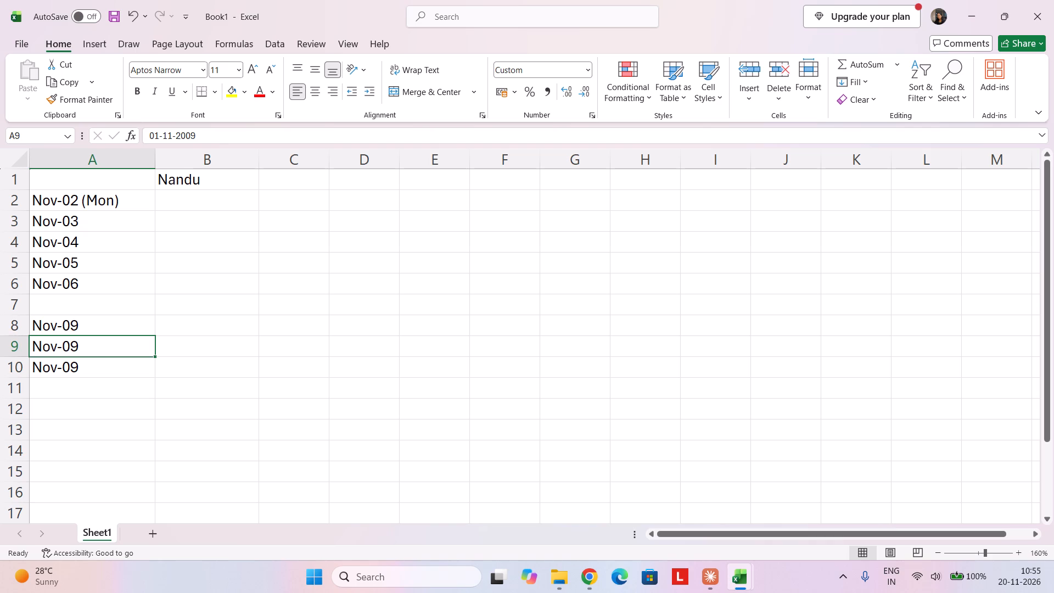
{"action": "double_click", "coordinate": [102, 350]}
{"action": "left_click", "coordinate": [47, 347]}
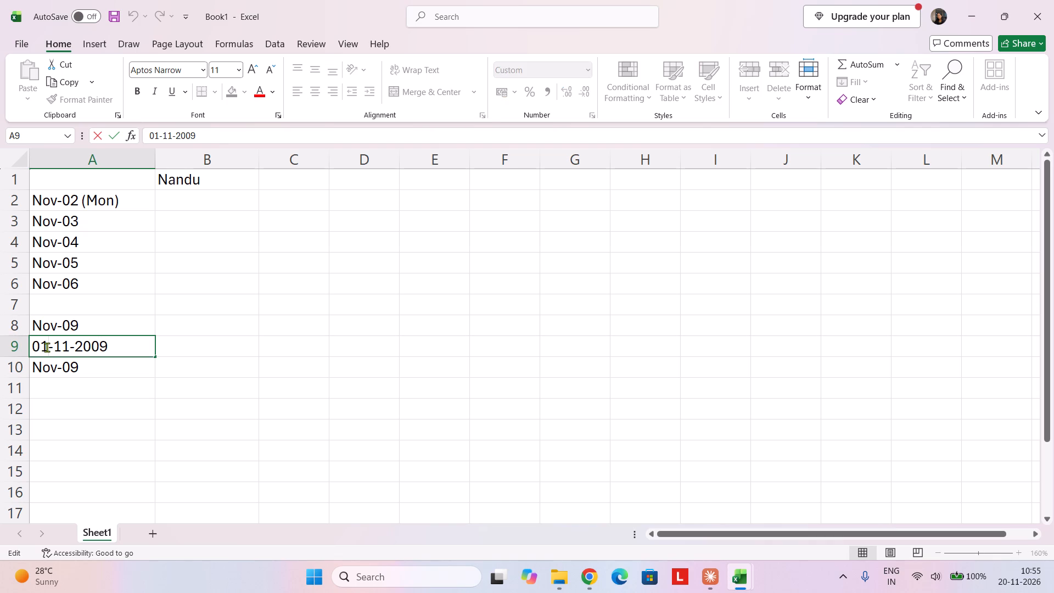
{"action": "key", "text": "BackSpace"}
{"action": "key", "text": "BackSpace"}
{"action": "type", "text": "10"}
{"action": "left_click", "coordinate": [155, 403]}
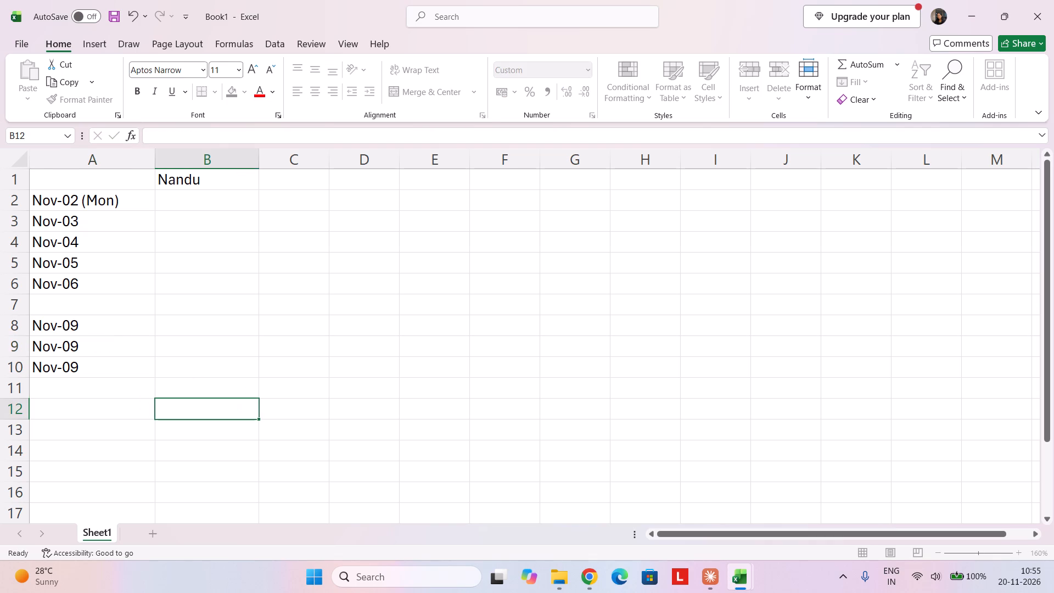
Replace the whole content of cell A9 with the date label Nov-10.
{"action": "left_click", "coordinate": [100, 348]}
{"action": "left_click", "coordinate": [100, 348]}
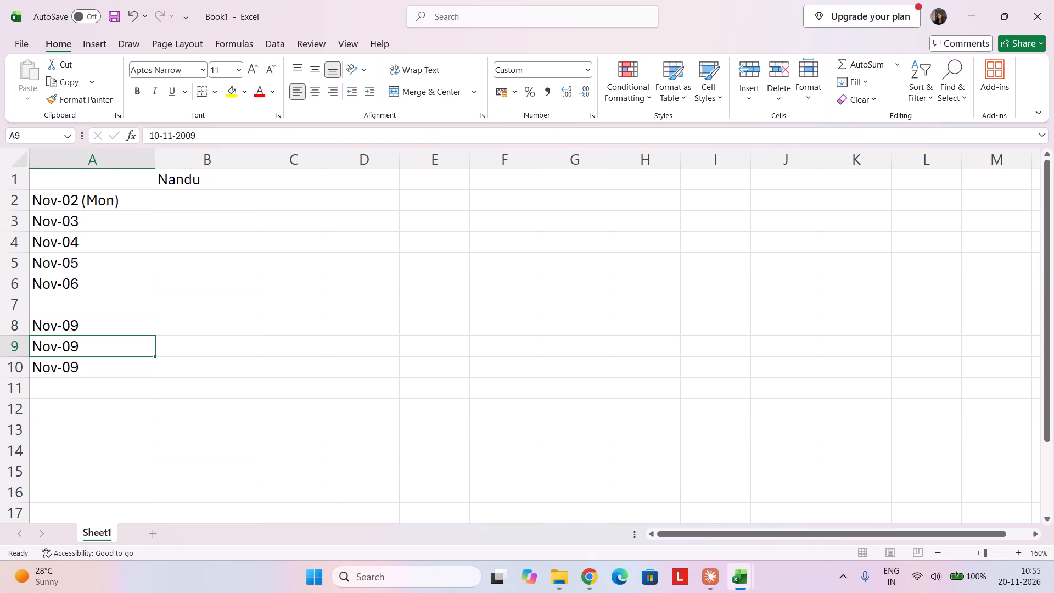
{"action": "left_click", "coordinate": [100, 348]}
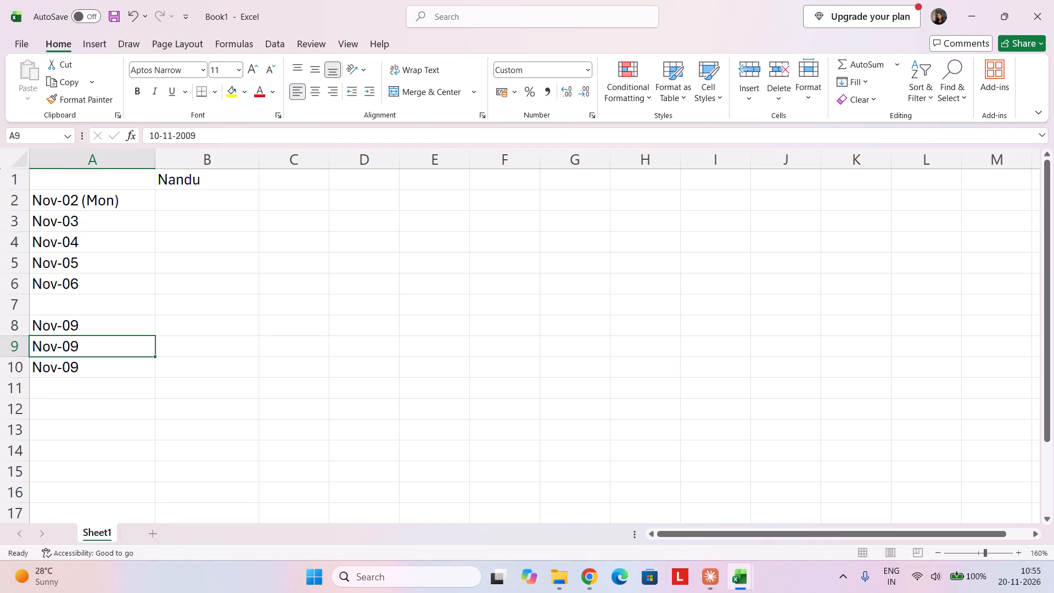
{"action": "double_click", "coordinate": [113, 354]}
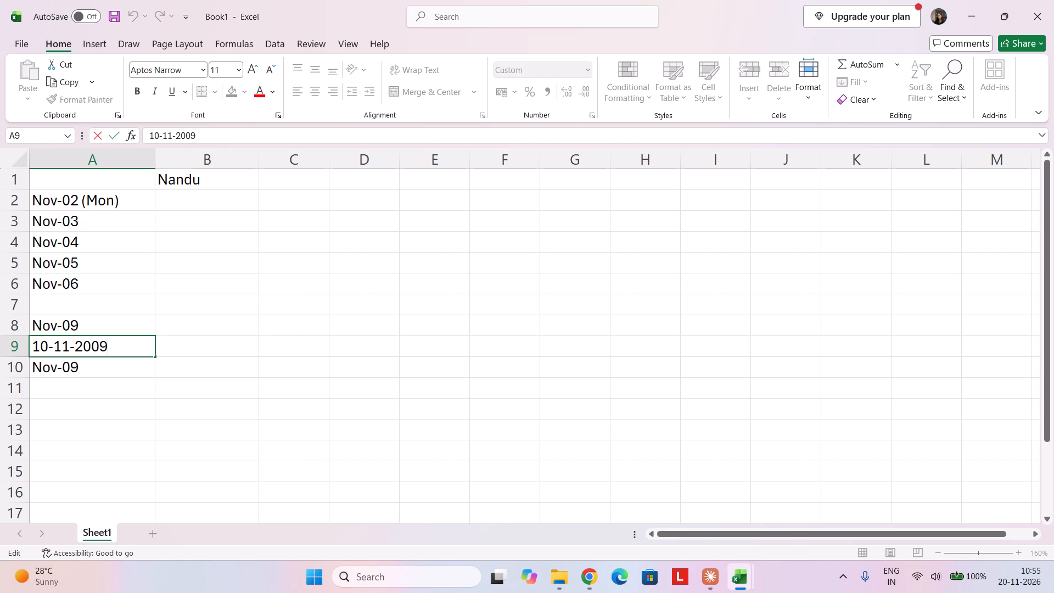
{"action": "left_click_drag", "start_coordinate": [114, 348], "coordinate": [0, 344]}
{"action": "key", "text": "ctrl+v"}
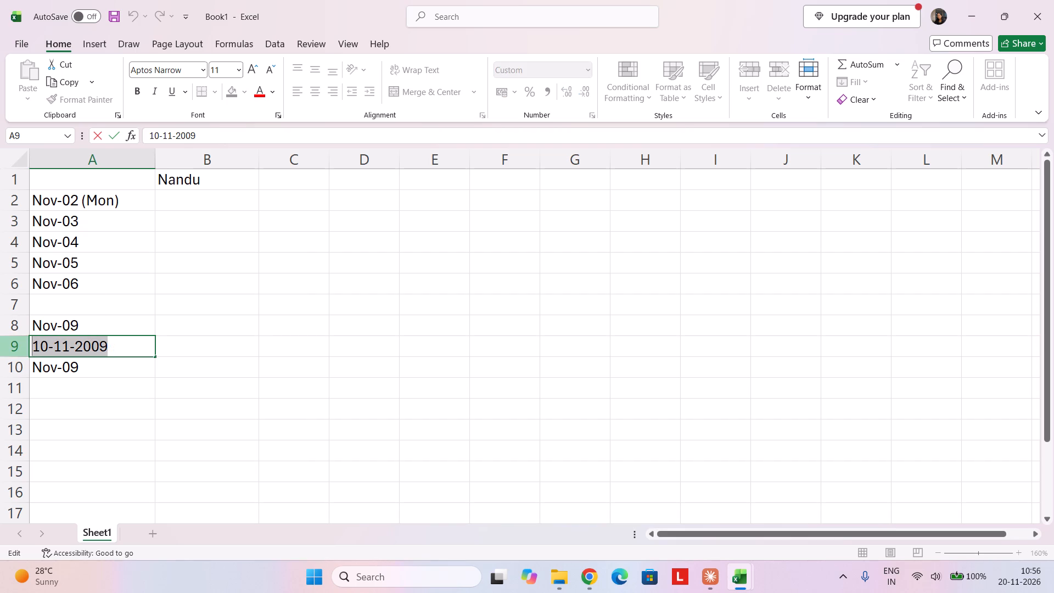
{"action": "key", "text": "BackSpace"}
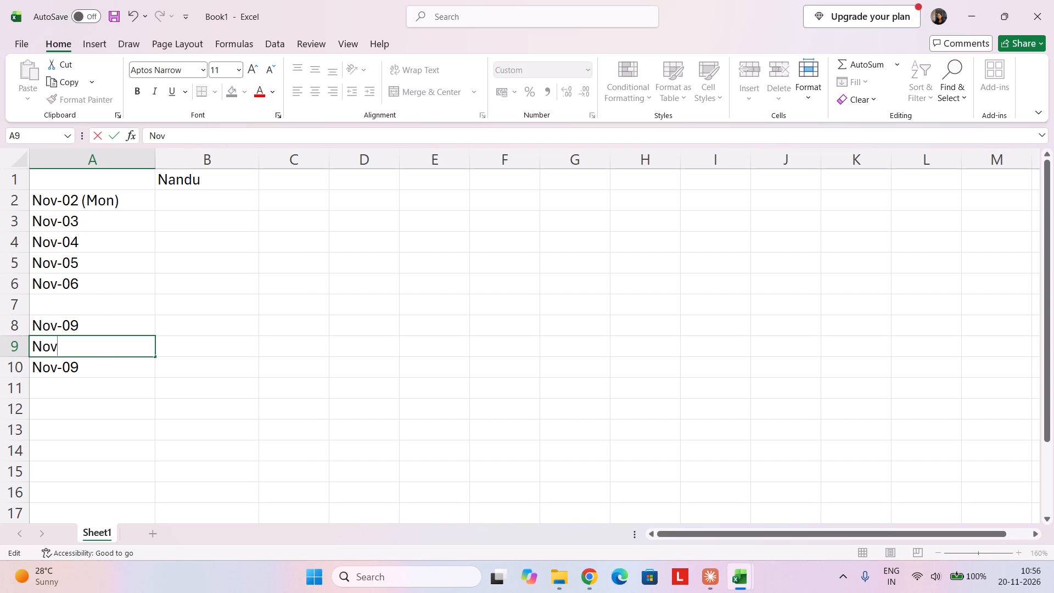
{"action": "key", "text": "minus"}
{"action": "type", "text": "10"}
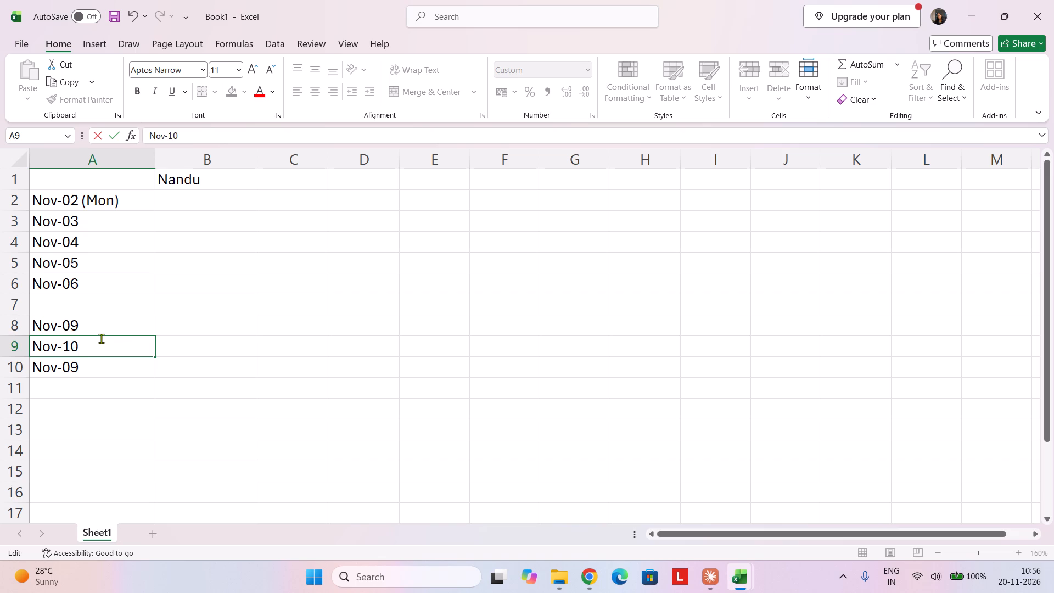
Change the label in cell A8 to Nov-09(Mon).
{"action": "left_click", "coordinate": [98, 328]}
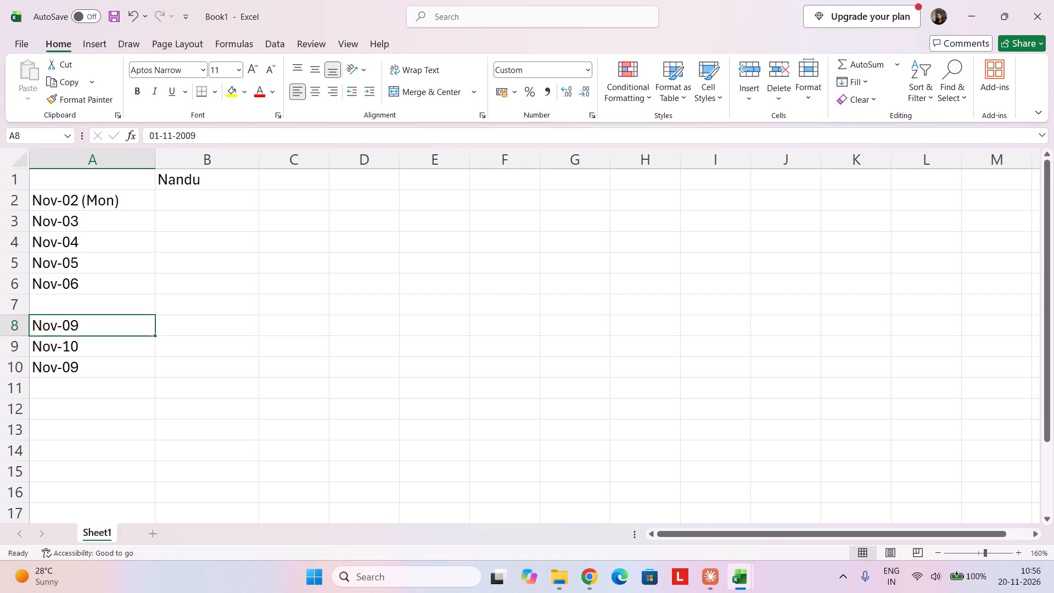
{"action": "double_click", "coordinate": [98, 328]}
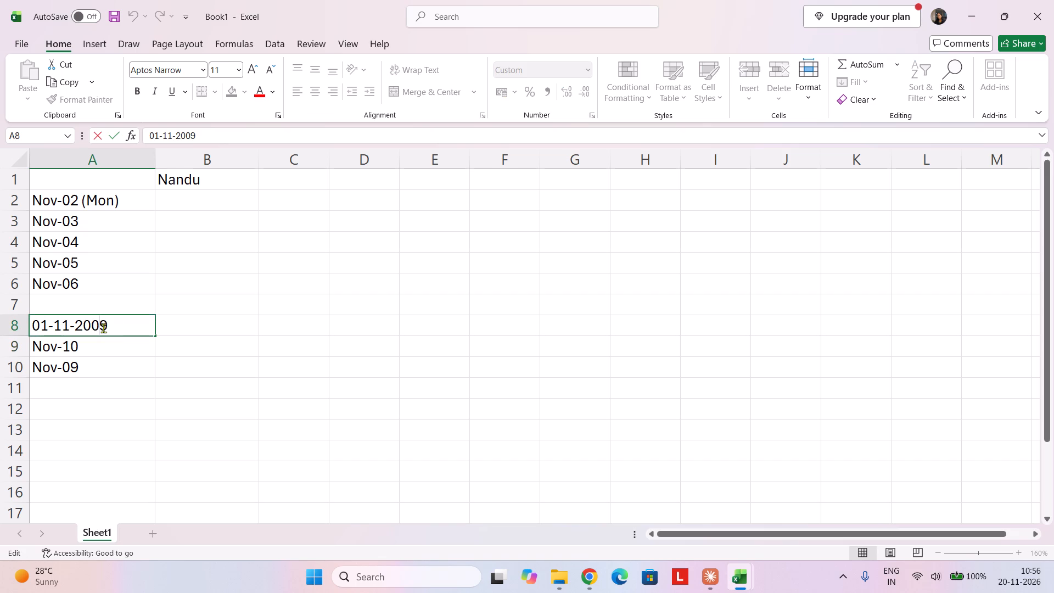
{"action": "left_click", "coordinate": [122, 326]}
{"action": "key", "text": "shift+parenleft"}
{"action": "key", "text": "shift+parenright"}
{"action": "left_click", "coordinate": [205, 359]}
{"action": "double_click", "coordinate": [105, 327]}
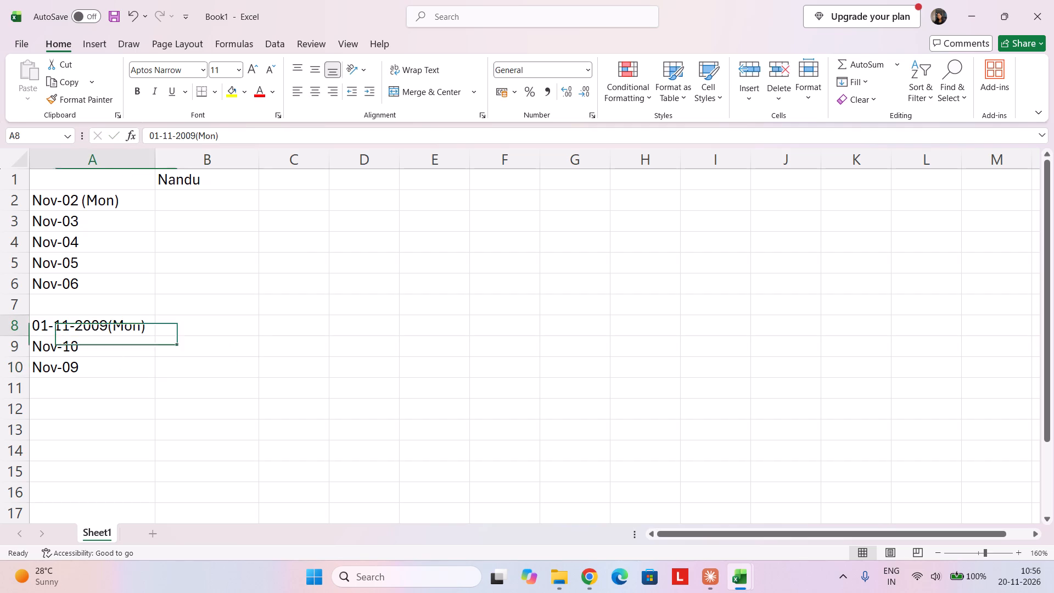
{"action": "left_click_drag", "start_coordinate": [105, 327], "coordinate": [16, 334]}
{"action": "key", "text": "BackSpace"}
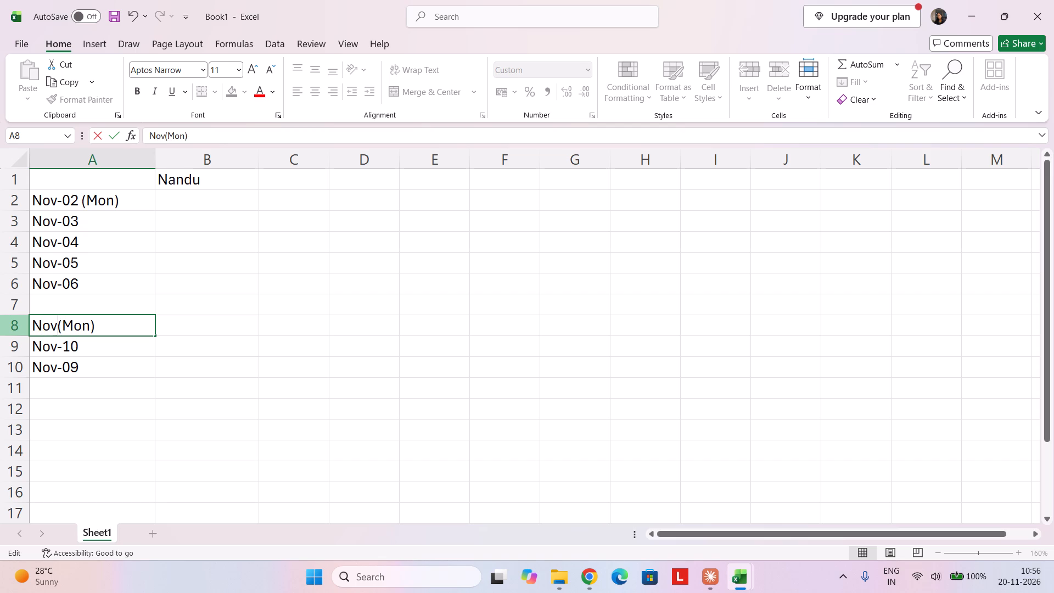
{"action": "key", "text": "minus"}
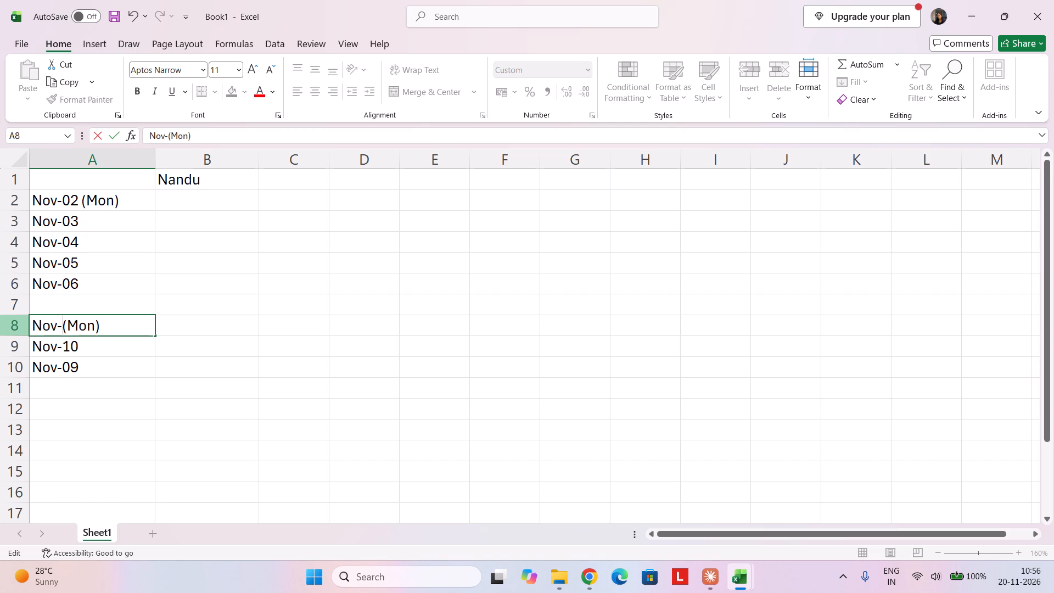
{"action": "type", "text": "09"}
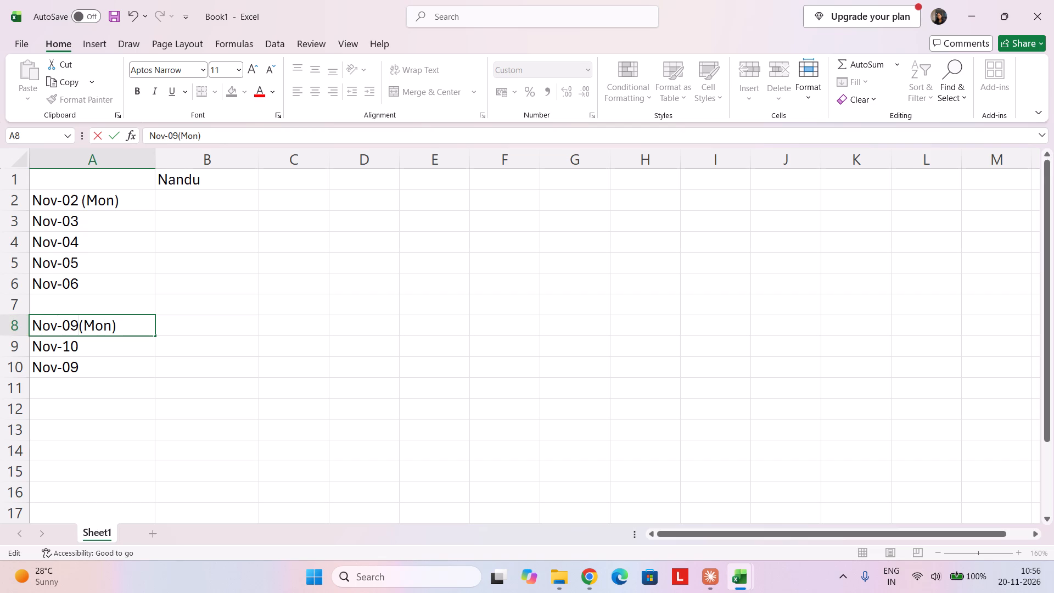
Replace the copied date in cell A10 with the label Nov-11.
{"action": "double_click", "coordinate": [97, 370]}
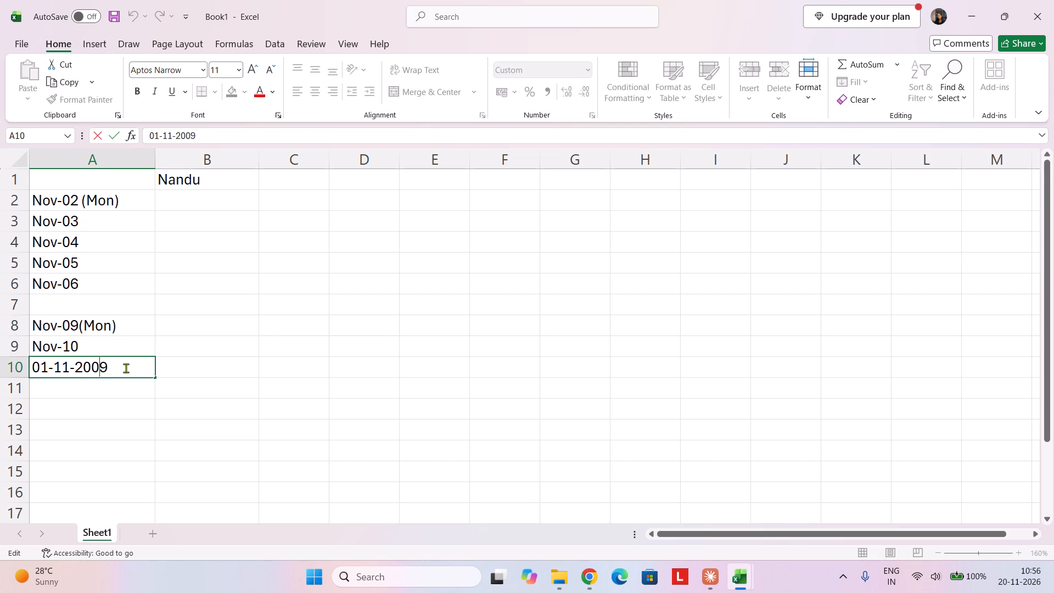
{"action": "left_click_drag", "start_coordinate": [126, 368], "coordinate": [14, 371]}
{"action": "key", "text": "ctrl+v"}
{"action": "key", "text": "BackSpace"}
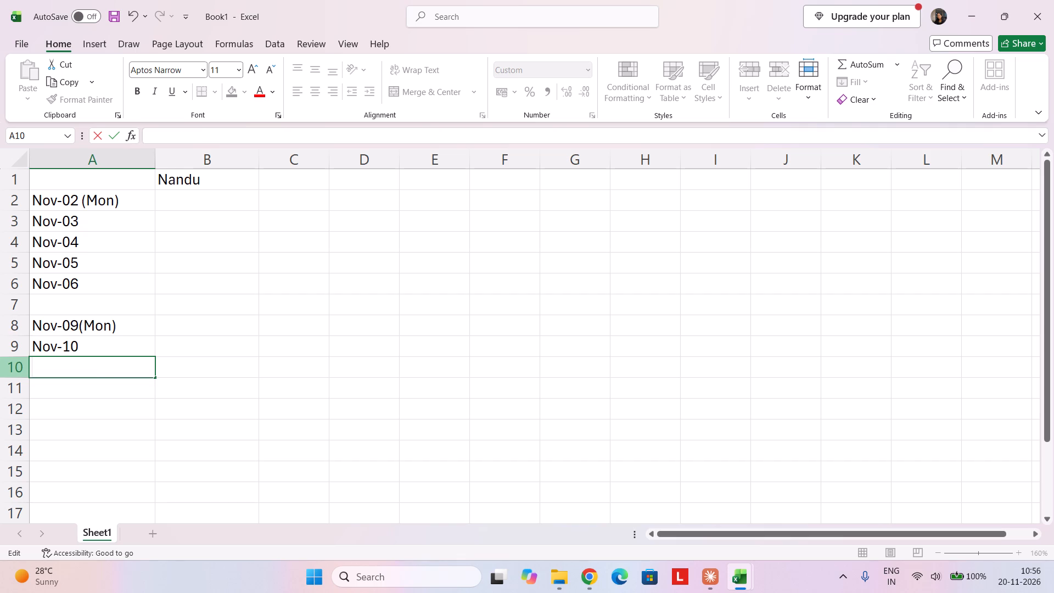
{"action": "key", "text": "ctrl+v"}
{"action": "key", "text": "minus"}
{"action": "type", "text": "11"}
{"action": "left_click", "coordinate": [98, 400]}
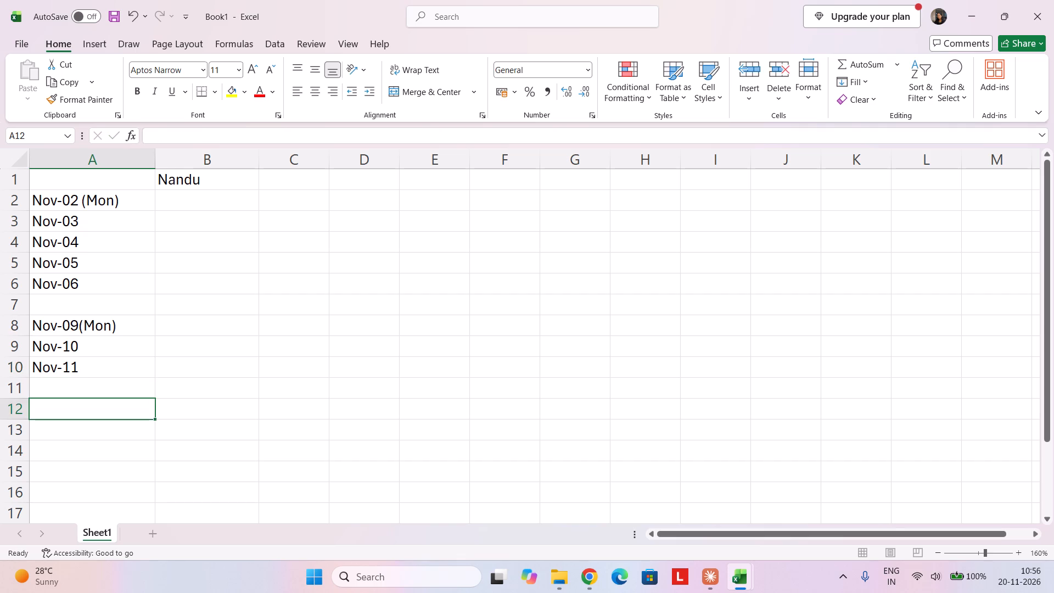
Enter the date labels Nov-12 in cell A11 and Nov-13 in cell A12.
{"action": "left_click", "coordinate": [109, 389]}
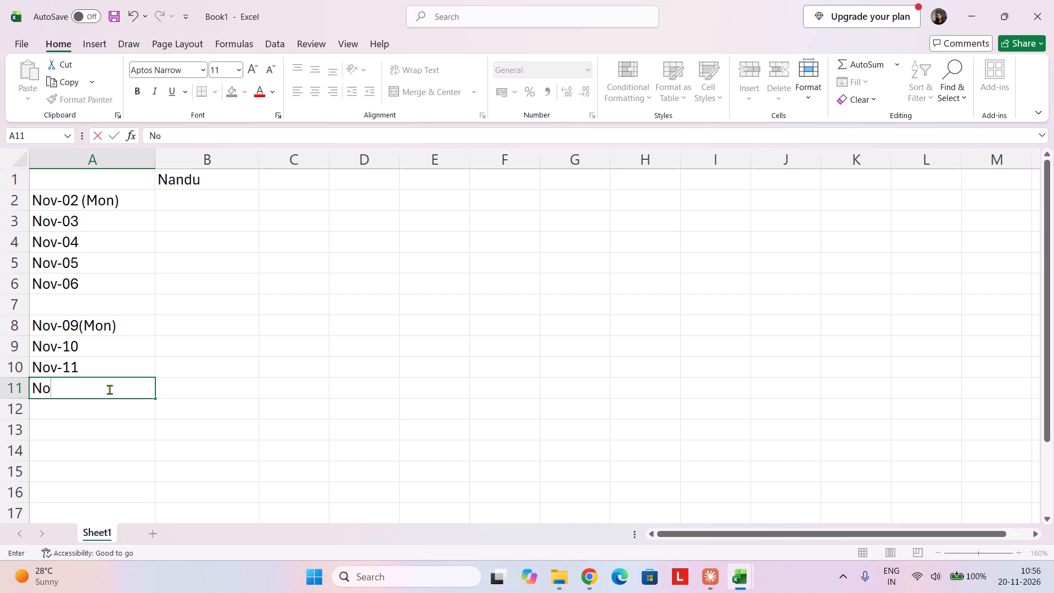
{"action": "type", "text": "-12"}
{"action": "key", "text": "Down"}
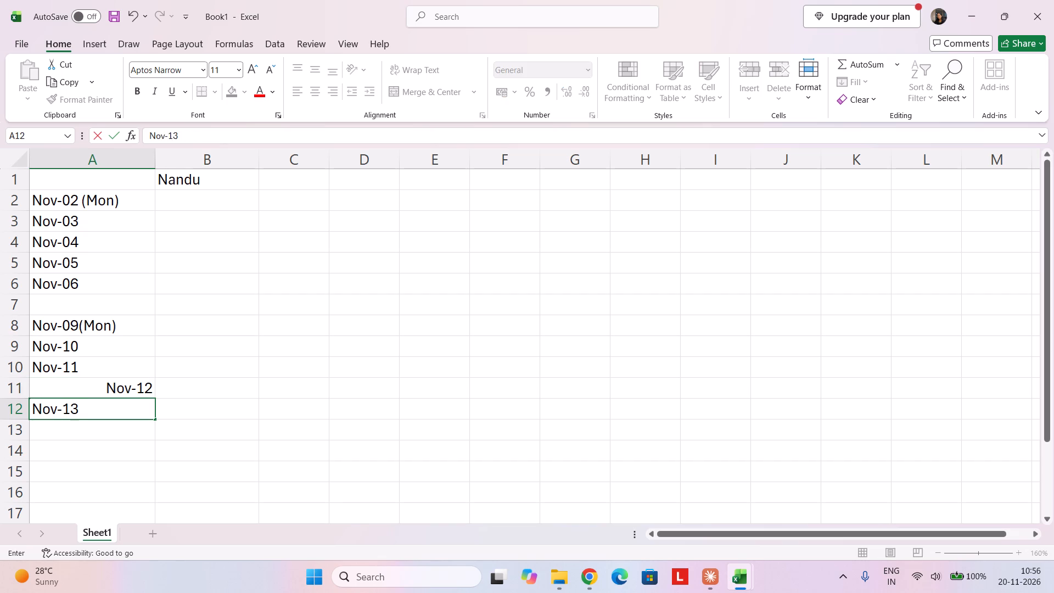
{"action": "key", "text": "Down"}
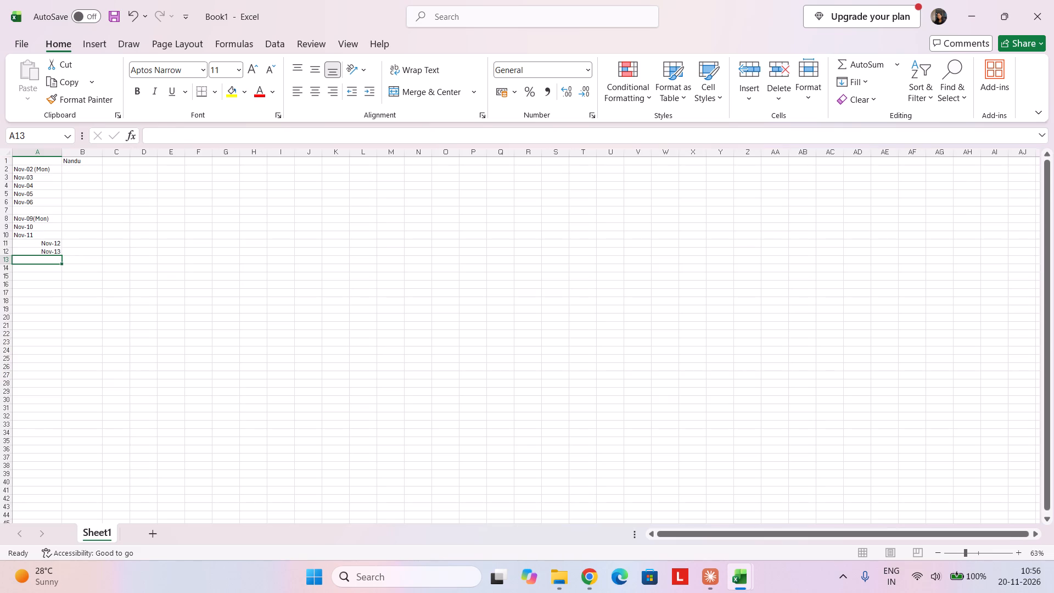
Left-align cells A10 to A41 in the date column.
{"action": "left_click_drag", "start_coordinate": [42, 233], "coordinate": [26, 441]}
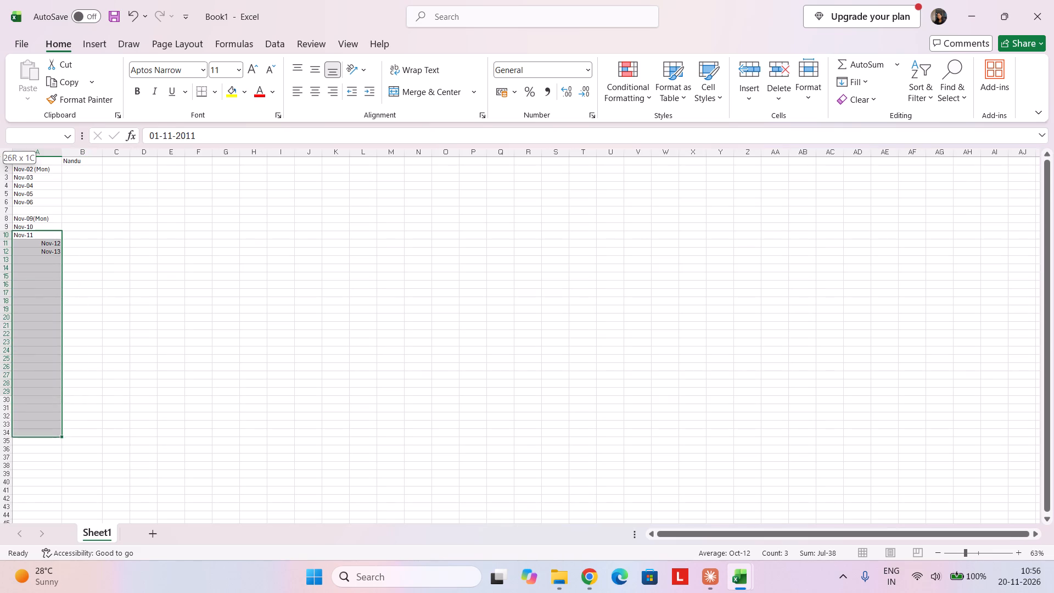
{"action": "left_click_drag", "start_coordinate": [26, 441], "coordinate": [40, 491]}
{"action": "left_click", "coordinate": [303, 96]}
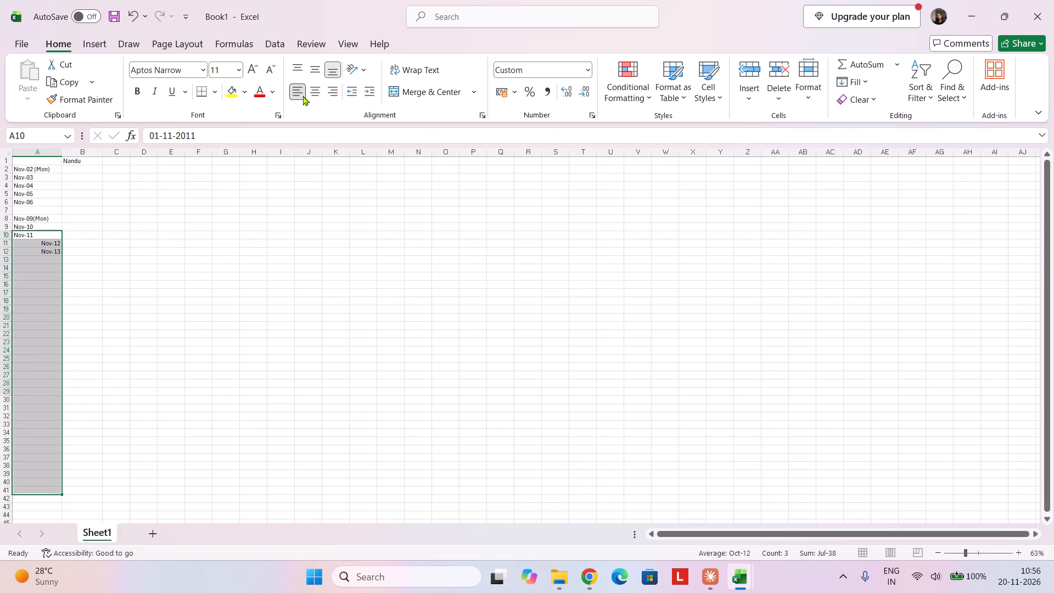
{"action": "left_click", "coordinate": [302, 90]}
{"action": "left_click", "coordinate": [74, 268]}
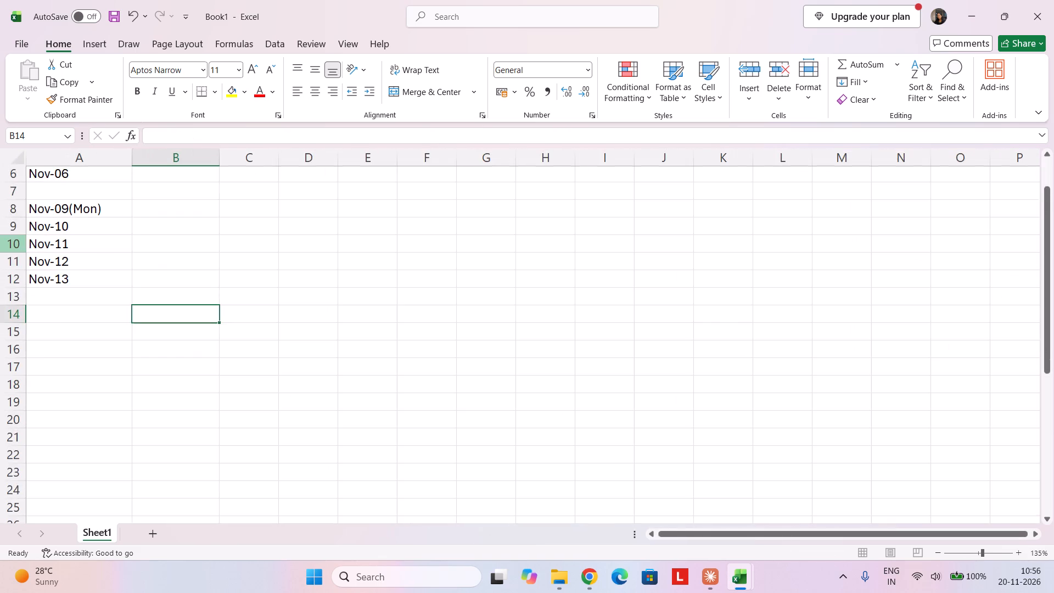
{"action": "scroll", "coordinate": [25, 240], "scroll_direction": "up", "scroll_amount": 1}
{"action": "scroll", "coordinate": [58, 306], "scroll_direction": "right", "scroll_amount": 1}
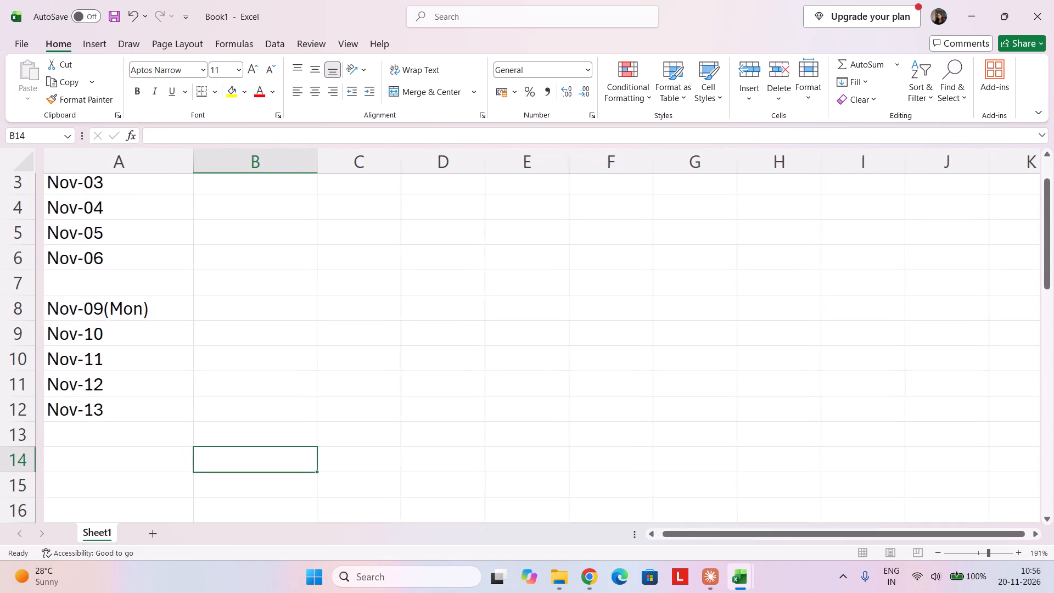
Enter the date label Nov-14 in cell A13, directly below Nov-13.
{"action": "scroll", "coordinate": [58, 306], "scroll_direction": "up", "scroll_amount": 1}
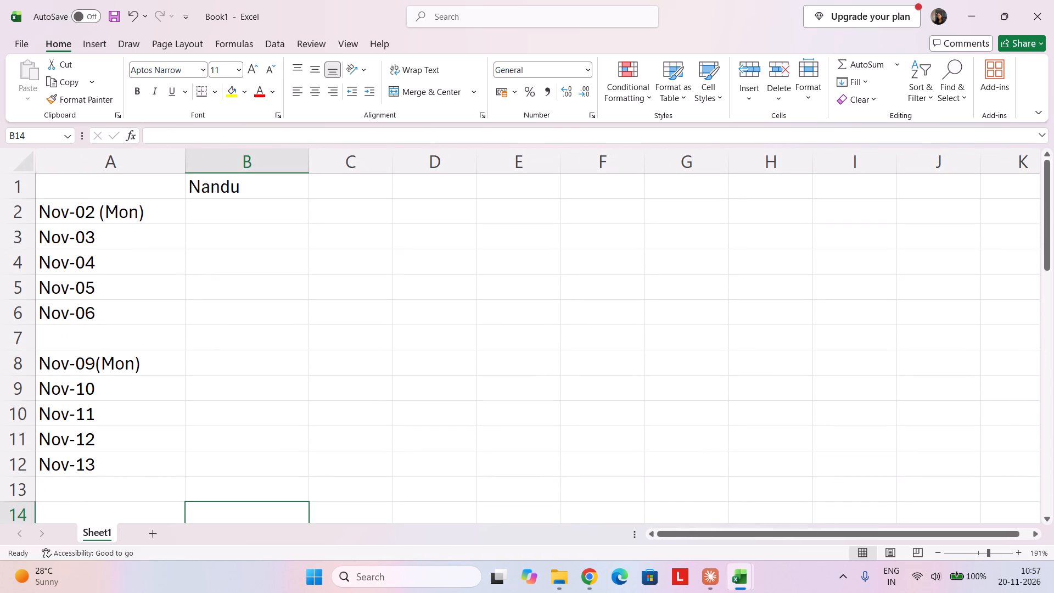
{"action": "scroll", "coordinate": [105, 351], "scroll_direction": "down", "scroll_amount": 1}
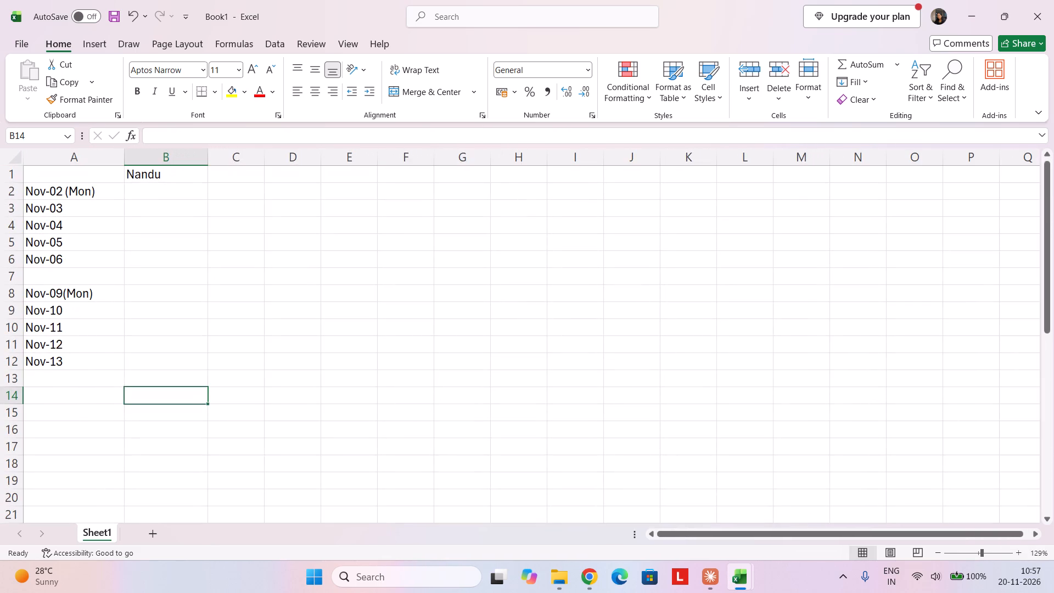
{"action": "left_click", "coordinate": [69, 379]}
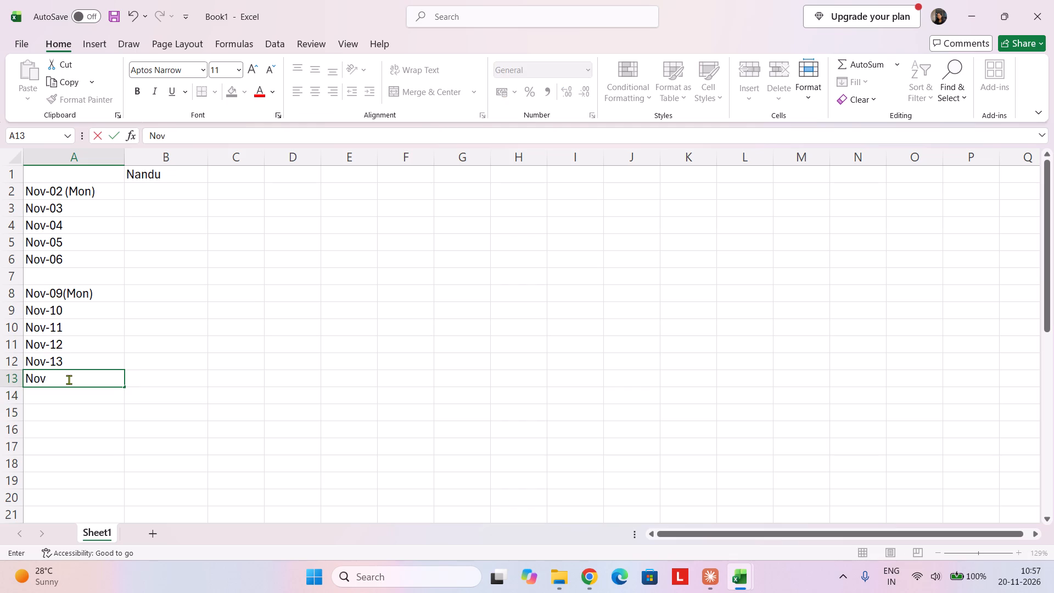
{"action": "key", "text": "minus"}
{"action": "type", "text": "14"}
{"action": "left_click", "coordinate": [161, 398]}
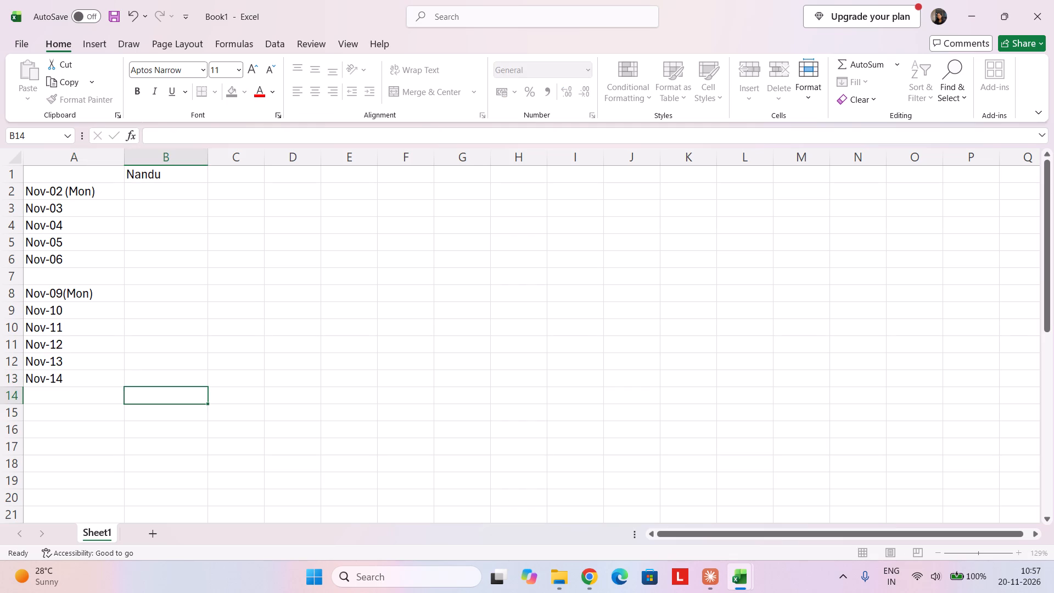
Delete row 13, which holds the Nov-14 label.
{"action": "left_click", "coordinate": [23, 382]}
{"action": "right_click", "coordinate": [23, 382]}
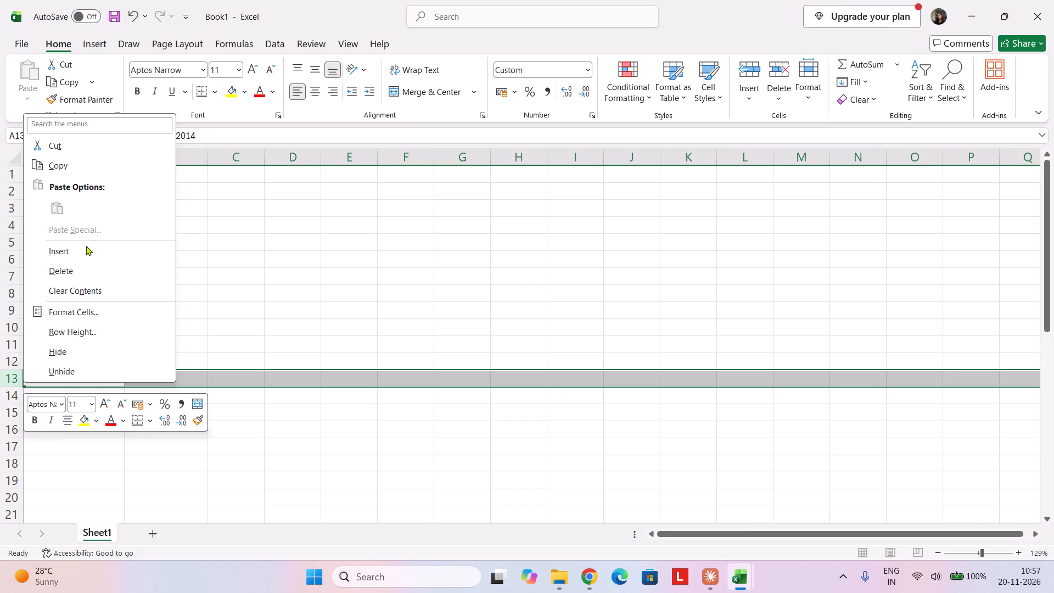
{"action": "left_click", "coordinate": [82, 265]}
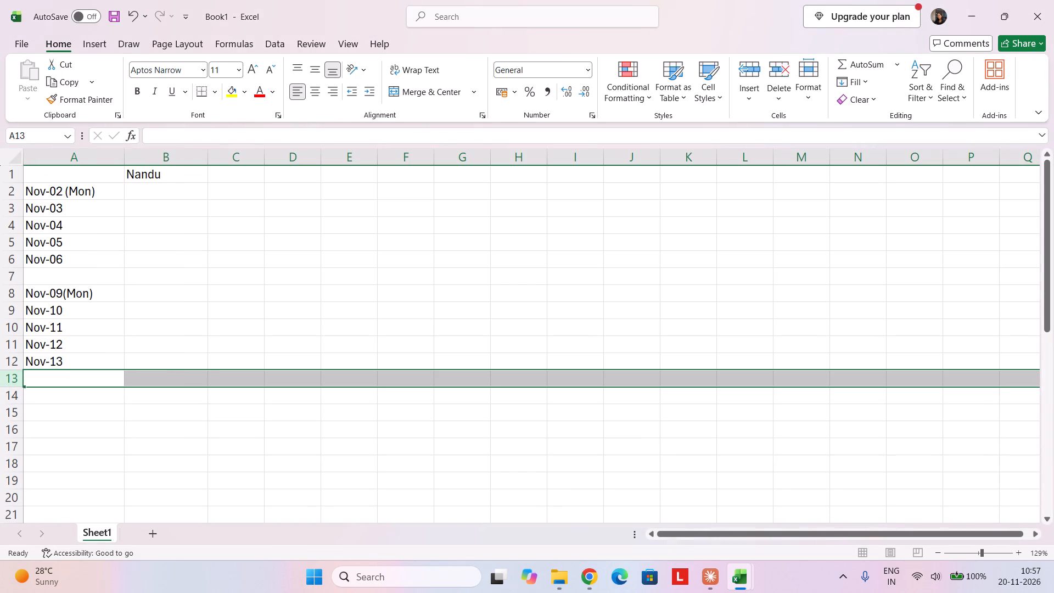
Check the November 2026 calendar and enter the Monday label Nov-16(Mon) in cell A14, leaving row 13 blank.
{"action": "left_click", "coordinate": [88, 397]}
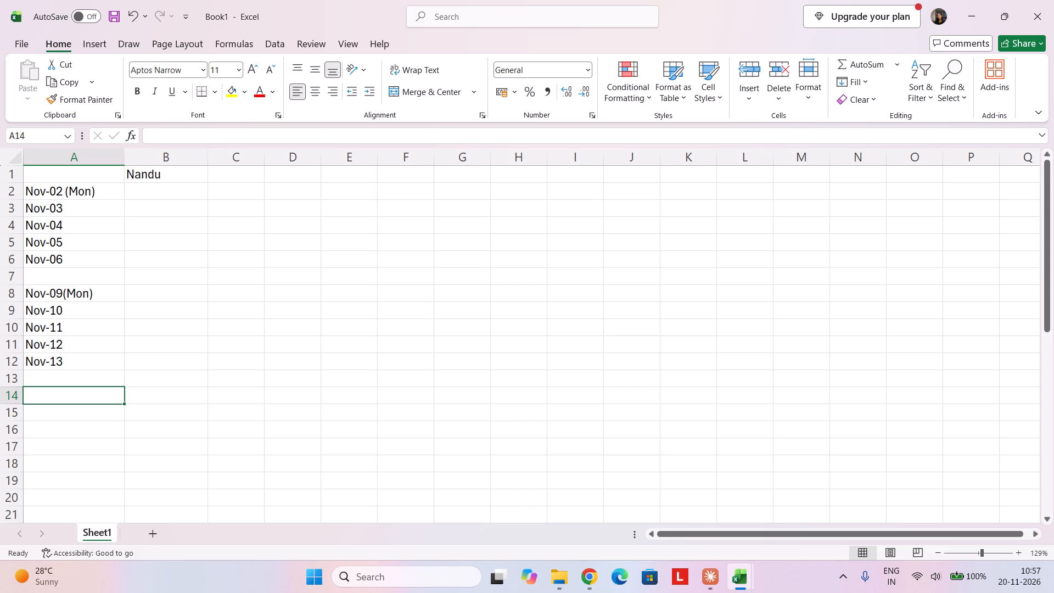
{"action": "left_click", "coordinate": [1003, 577]}
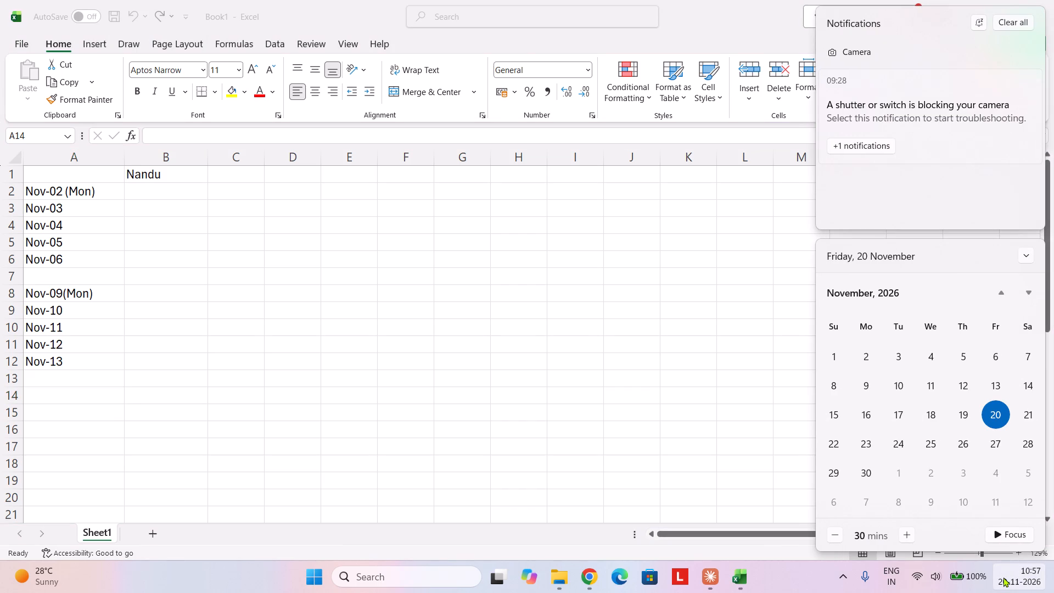
{"action": "left_click", "coordinate": [447, 348]}
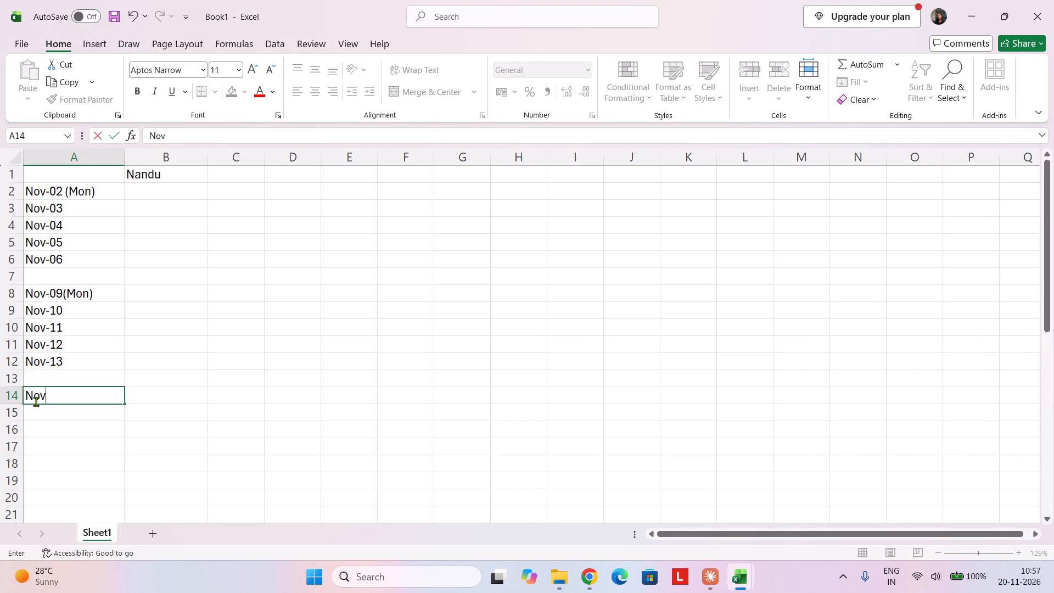
{"action": "type", "text": "-1"}
{"action": "key", "text": "6"}
{"action": "key", "text": "shift+parenleft"}
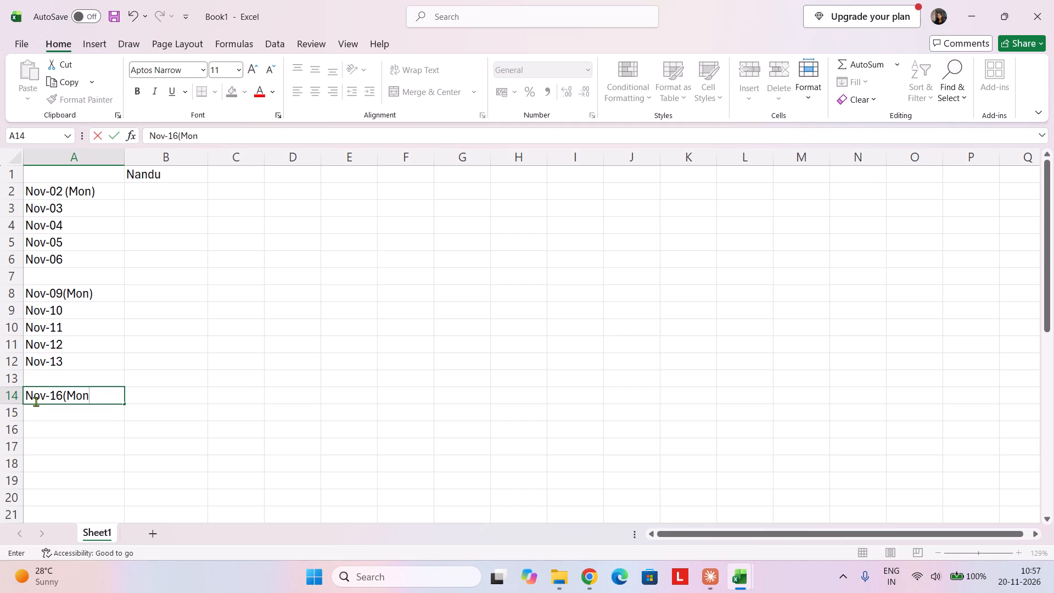
{"action": "key", "text": "shift+parenright"}
{"action": "left_click", "coordinate": [71, 412]}
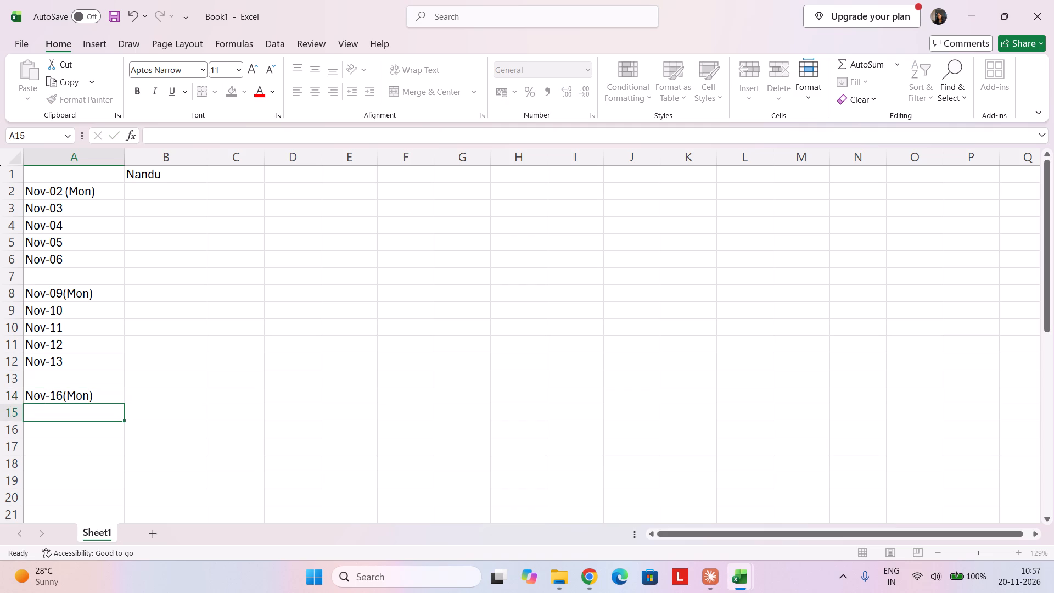
Enter the date labels Nov-17, Nov-18, Nov-19 and Nov-20 in cells A15 to A18.
{"action": "type", "text": "-17"}
{"action": "key", "text": "Down"}
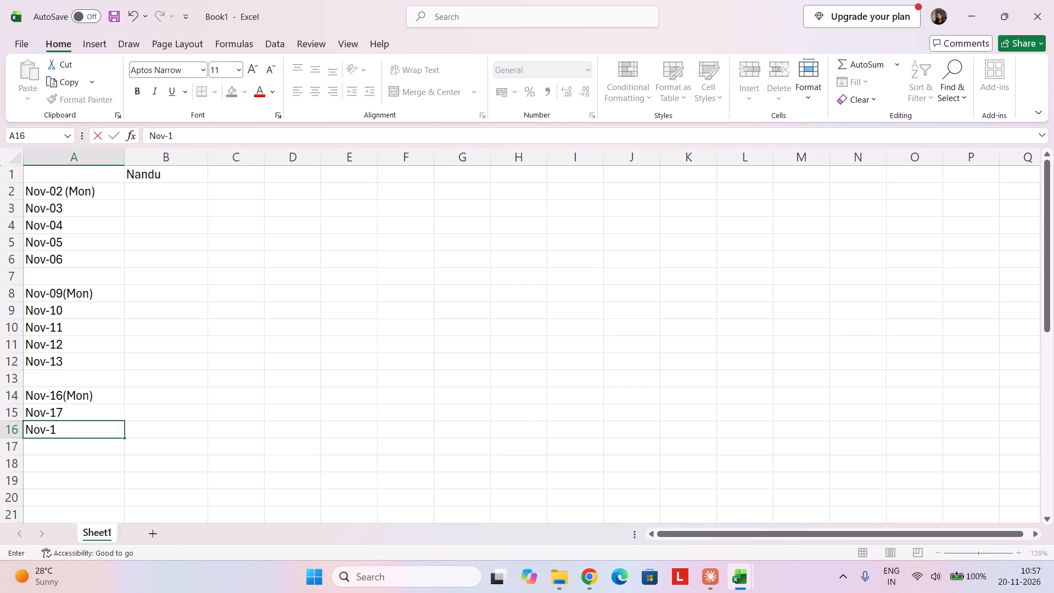
{"action": "key", "text": "8"}
{"action": "key", "text": "Down"}
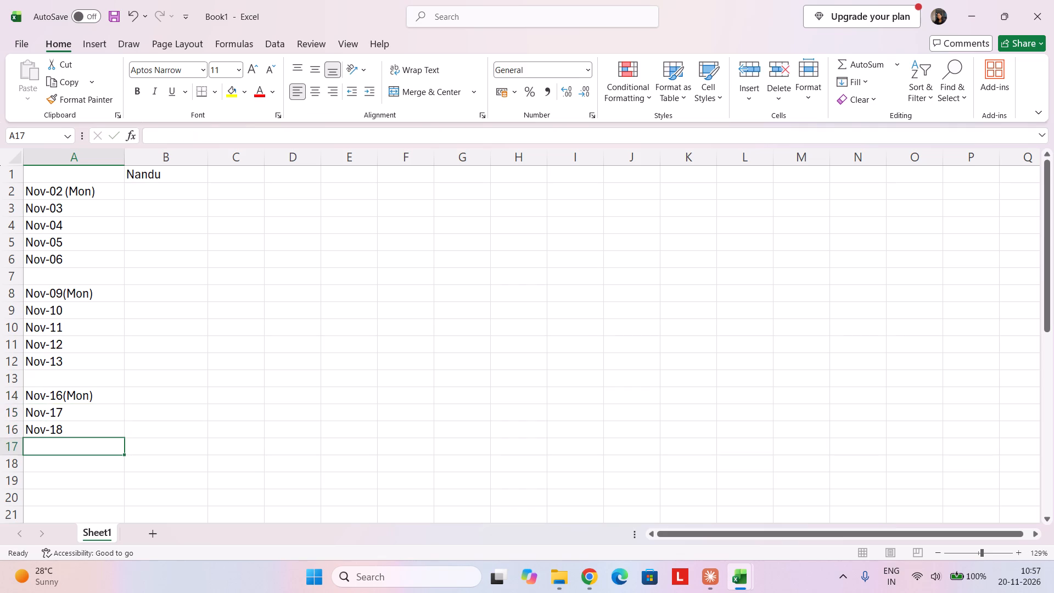
{"action": "type", "text": "ov"}
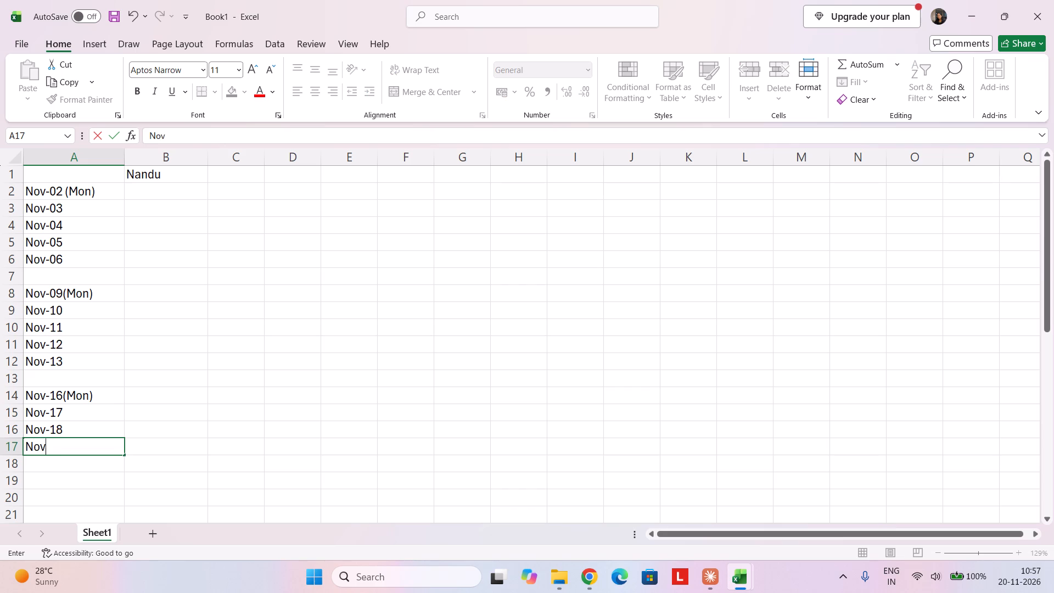
{"action": "type", "text": "-19"}
{"action": "key", "text": "Down"}
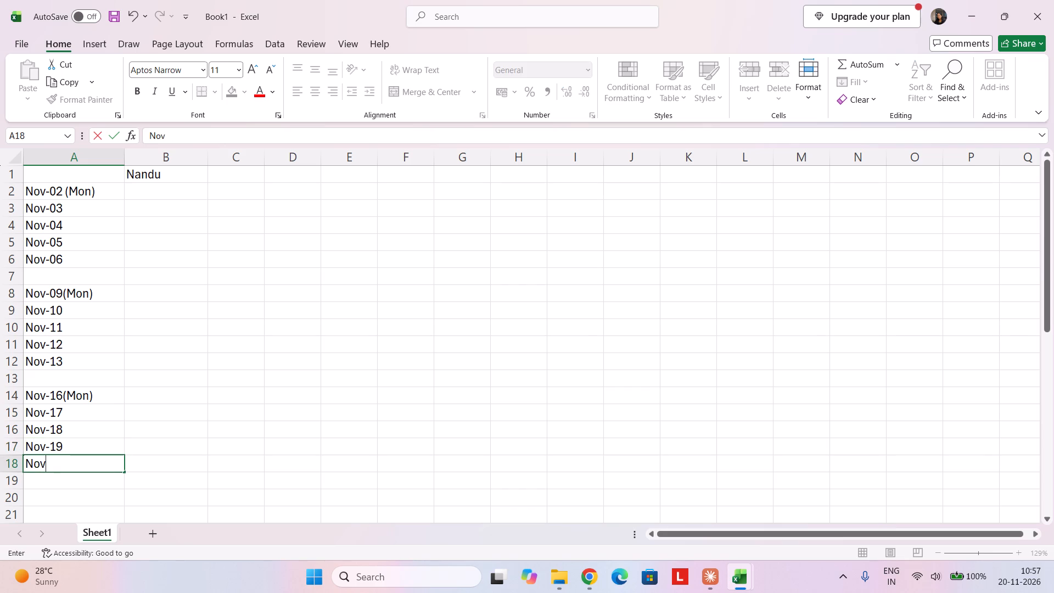
{"action": "key", "text": "Down"}
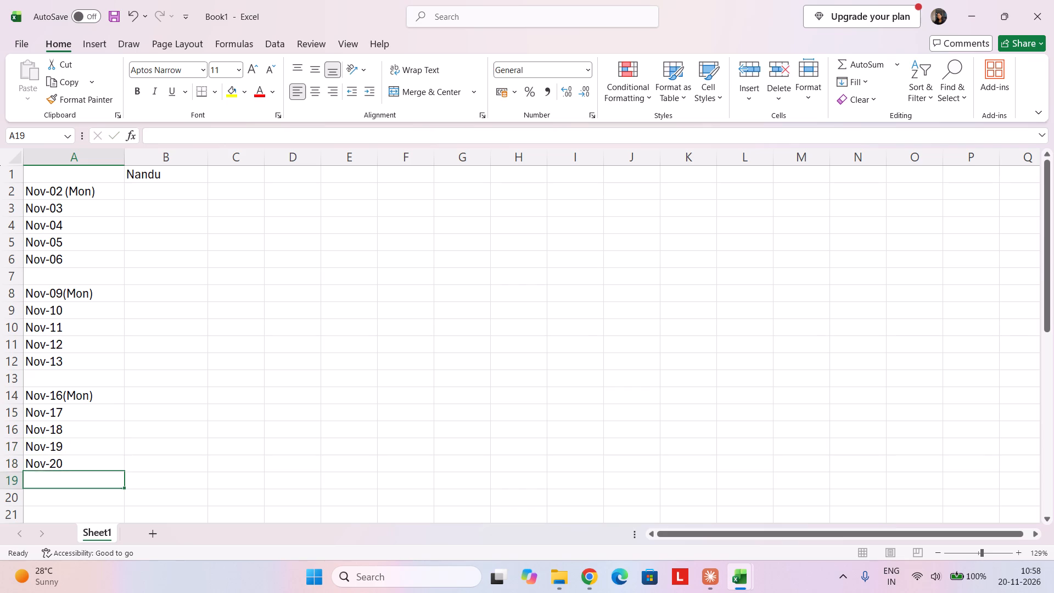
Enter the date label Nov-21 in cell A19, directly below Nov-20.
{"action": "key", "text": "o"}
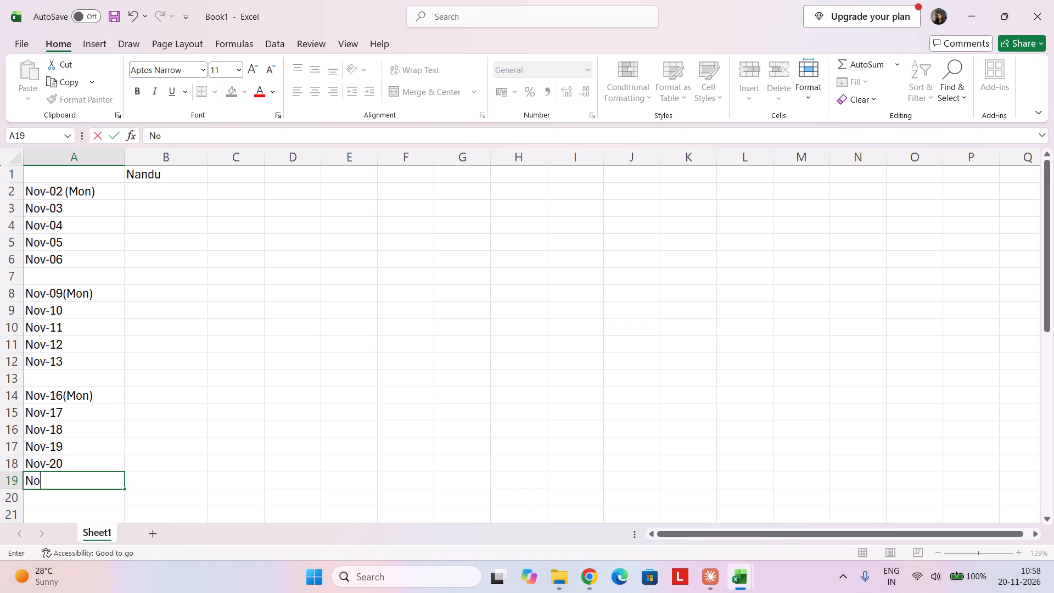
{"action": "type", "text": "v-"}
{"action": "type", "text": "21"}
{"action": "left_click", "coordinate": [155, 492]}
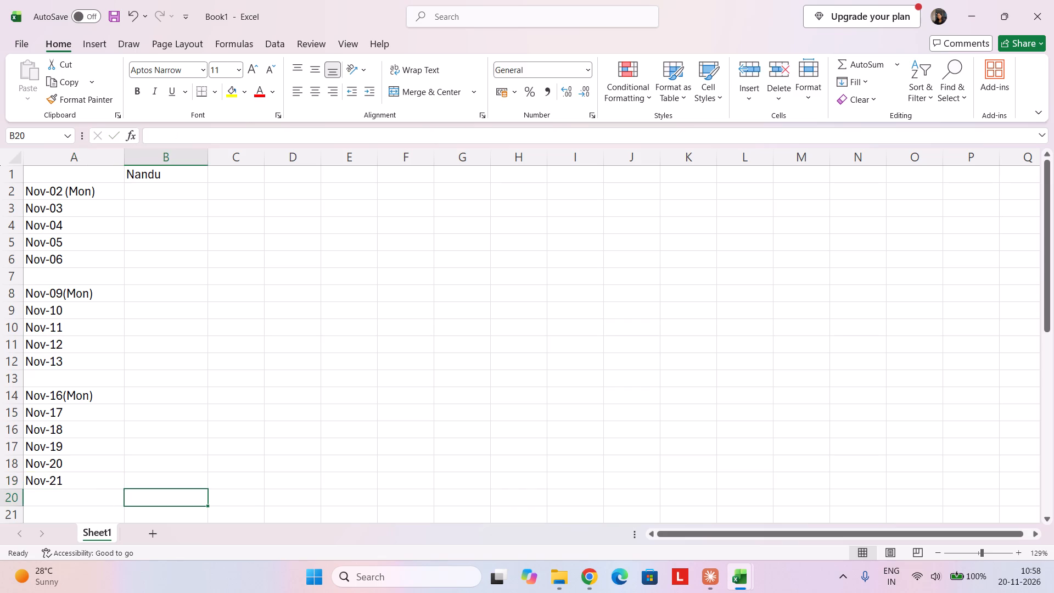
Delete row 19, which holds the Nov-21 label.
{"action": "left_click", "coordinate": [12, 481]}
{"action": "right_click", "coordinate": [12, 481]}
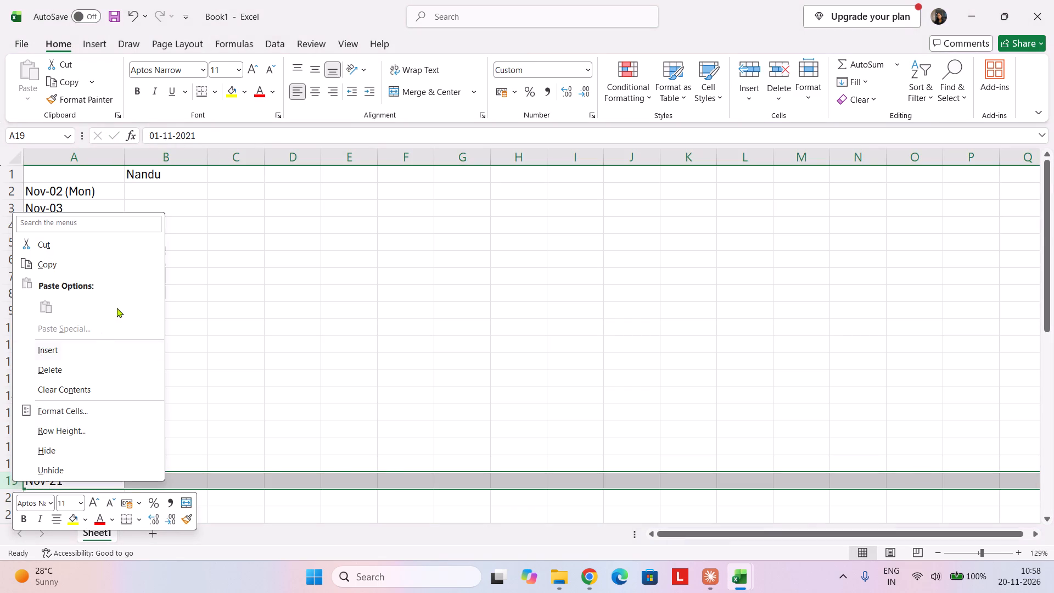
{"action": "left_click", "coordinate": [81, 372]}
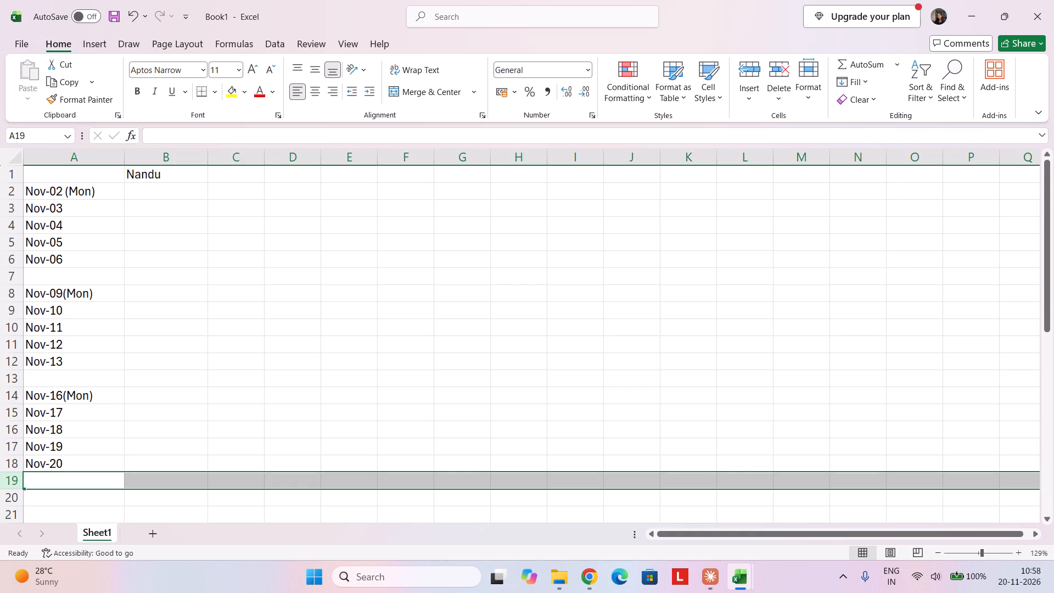
Enter the Monday label Nov-21(Mon) in cell A20, leaving row 19 blank as a week separator.
{"action": "left_click", "coordinate": [69, 503]}
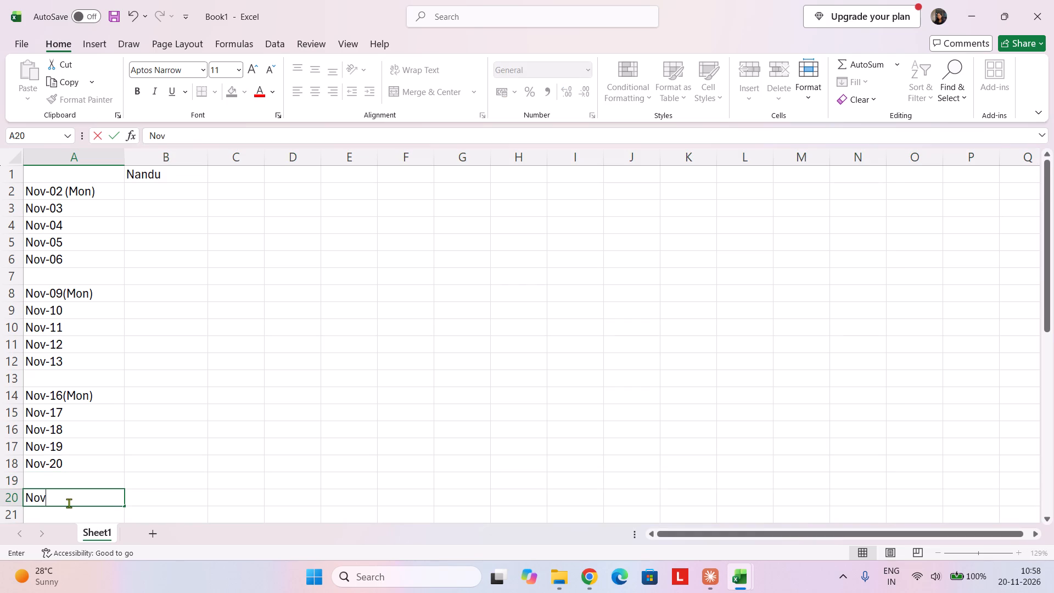
{"action": "type", "text": "-21"}
{"action": "key", "text": "shift+parenleft"}
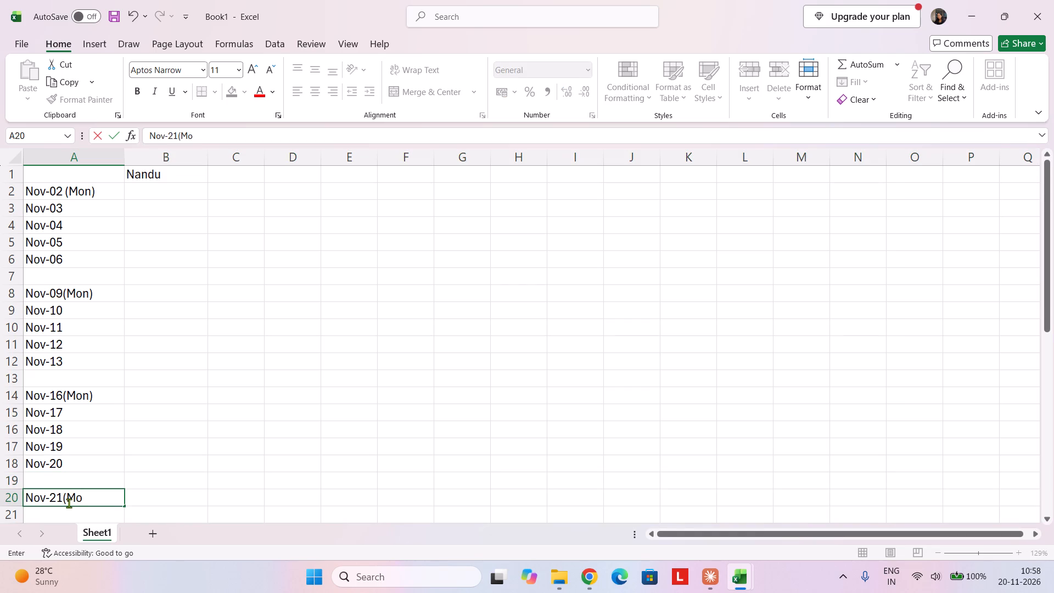
{"action": "key", "text": "shift+parenright"}
{"action": "key", "text": "Down"}
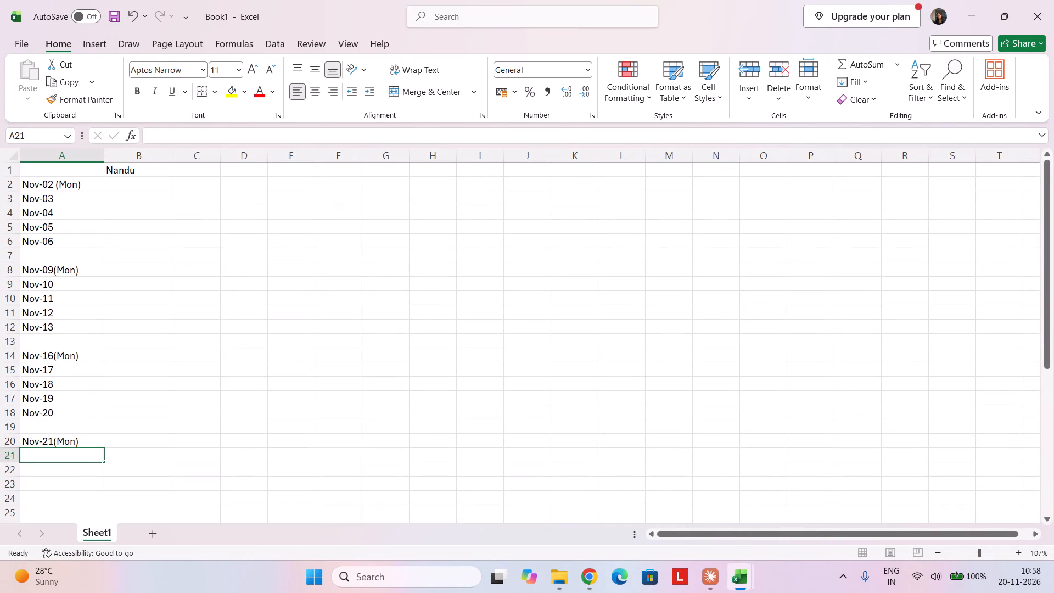
Enter the date labels Nov-22, Nov-23, Nov-24 and Nov-25 in cells A21 to A24.
{"action": "type", "text": "-22"}
{"action": "key", "text": "Down"}
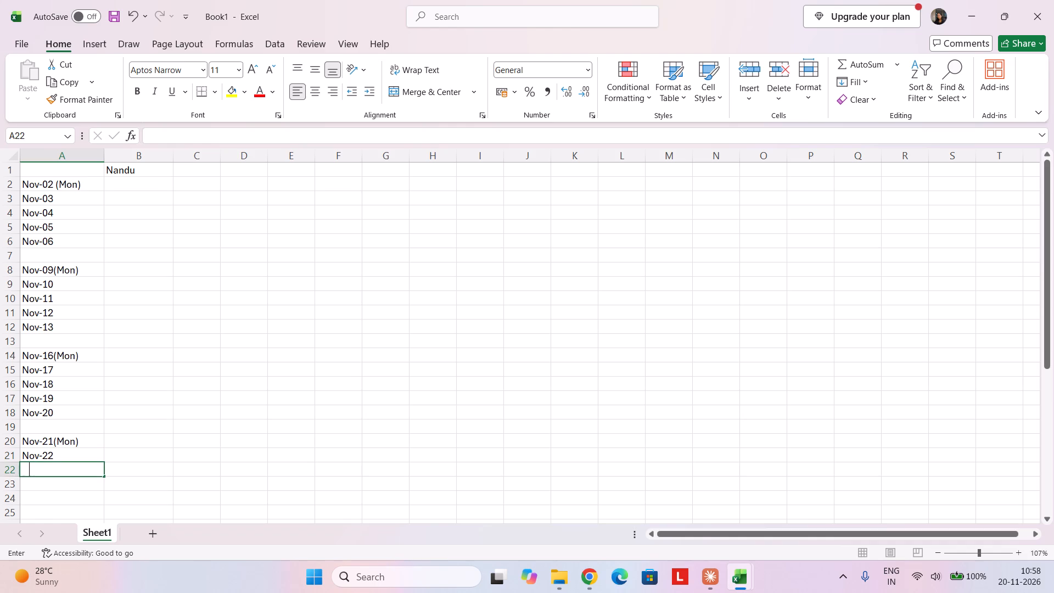
{"action": "type", "text": "-23"}
{"action": "key", "text": "Down"}
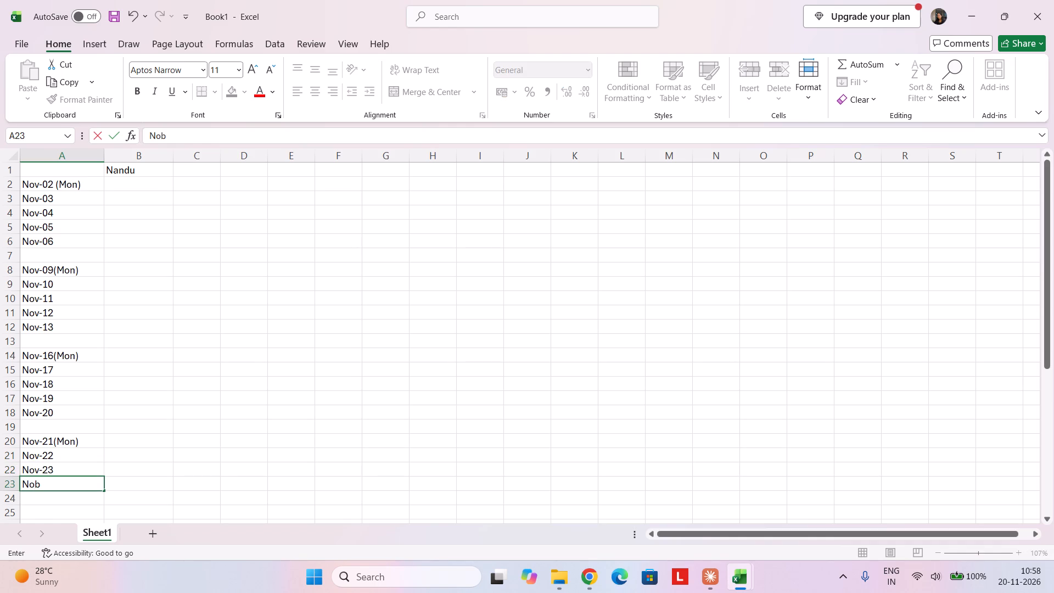
{"action": "key", "text": "BackSpace"}
{"action": "type", "text": "v-24"}
{"action": "key", "text": "Down"}
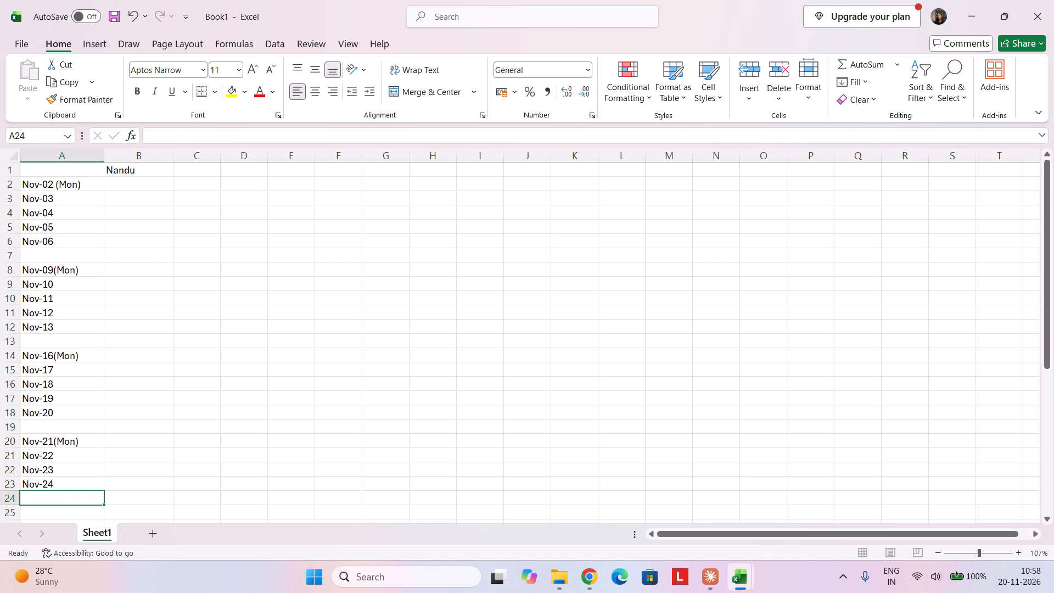
{"action": "type", "text": "-25"}
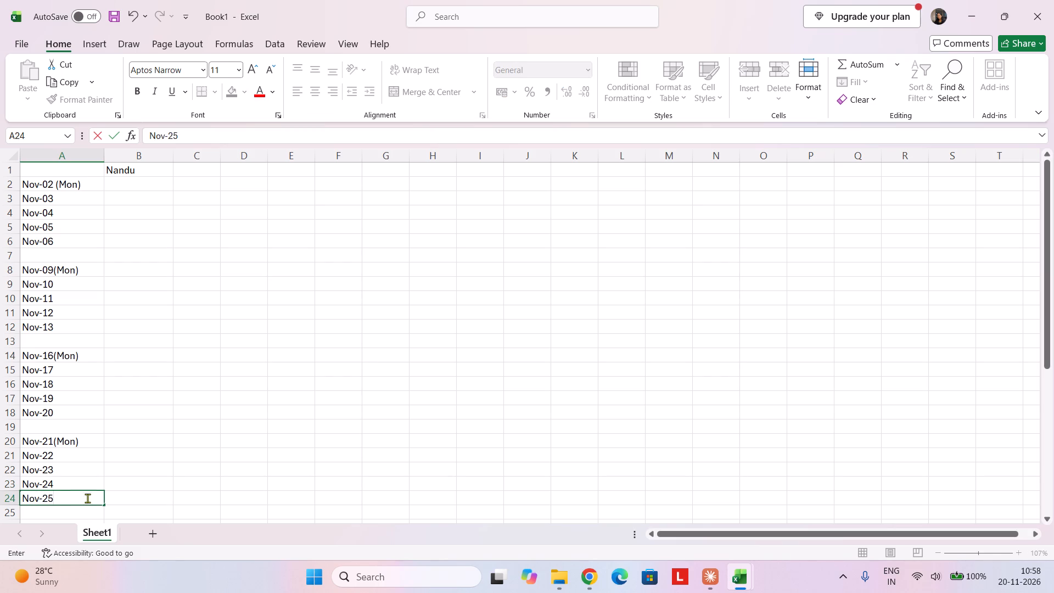
{"action": "left_click", "coordinate": [144, 502]}
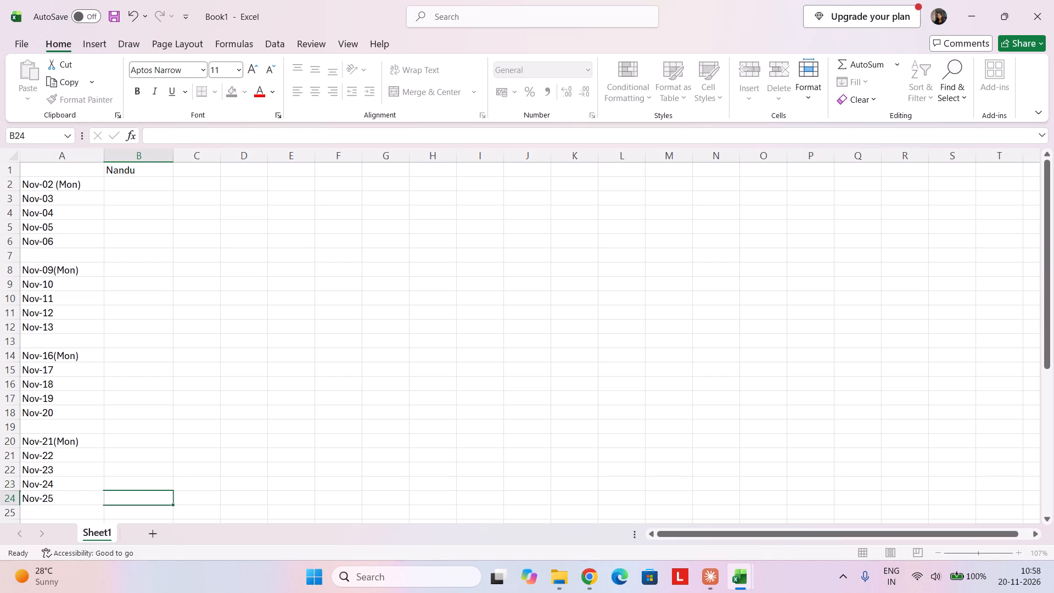
Check the November 2026 calendar and correct the Monday label in cell A20 to Nov-23(Mon).
{"action": "left_click", "coordinate": [996, 584]}
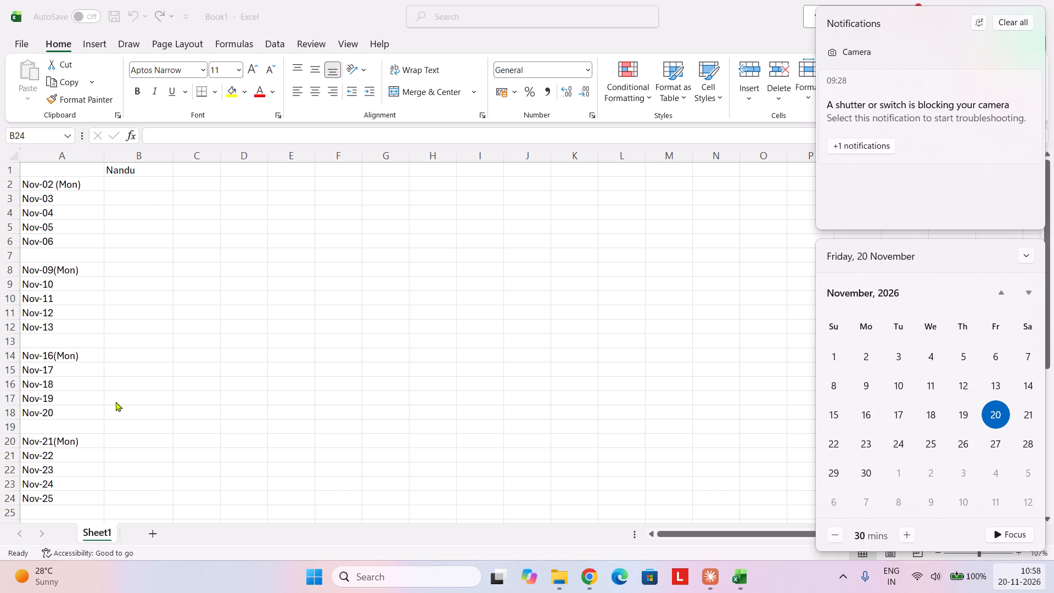
{"action": "double_click", "coordinate": [51, 441]}
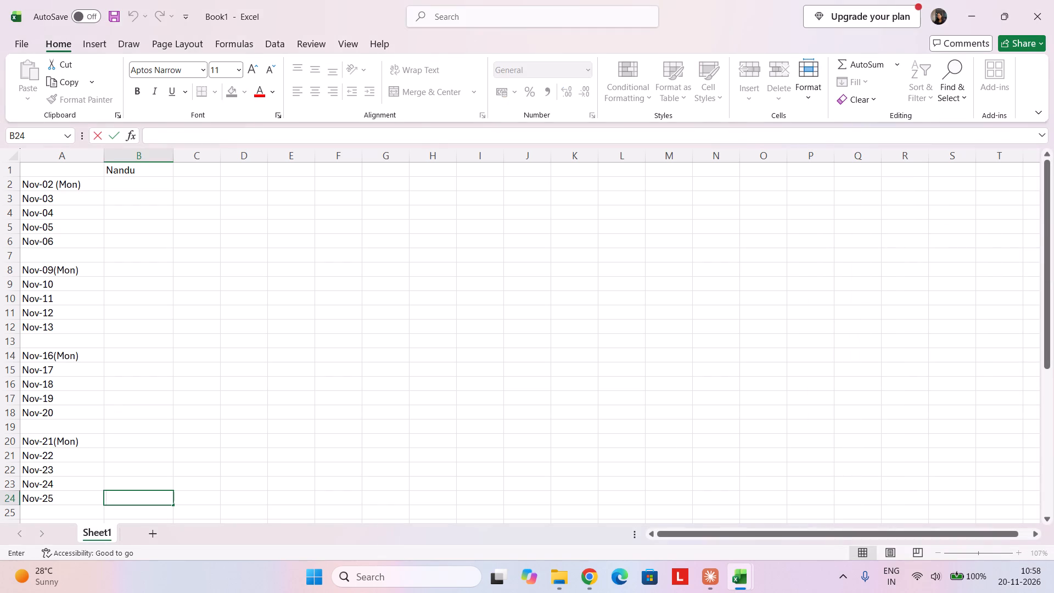
{"action": "double_click", "coordinate": [53, 441]}
{"action": "key", "text": "BackSpace"}
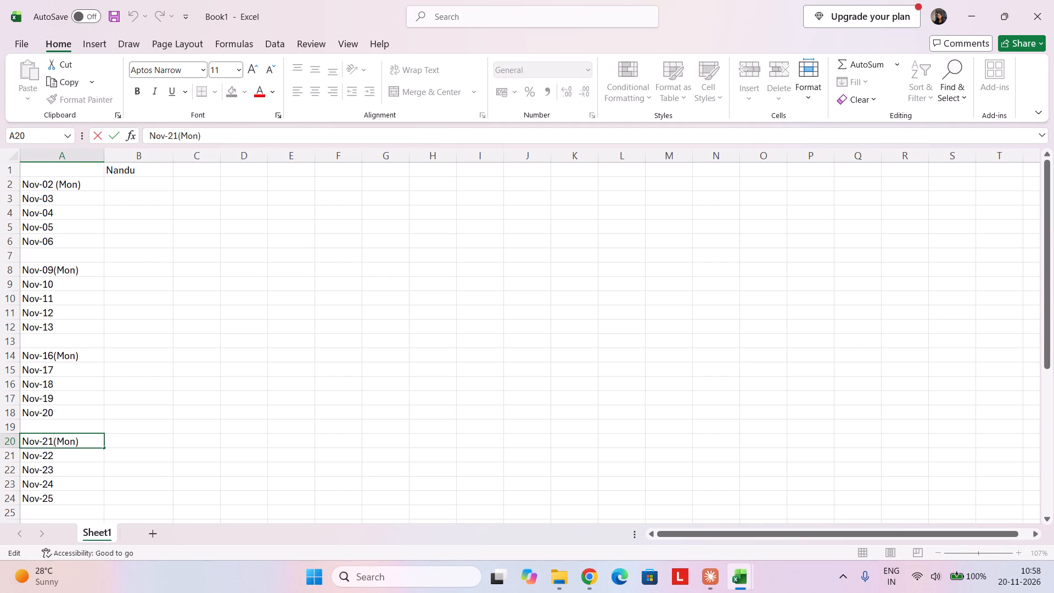
{"action": "key", "text": "3"}
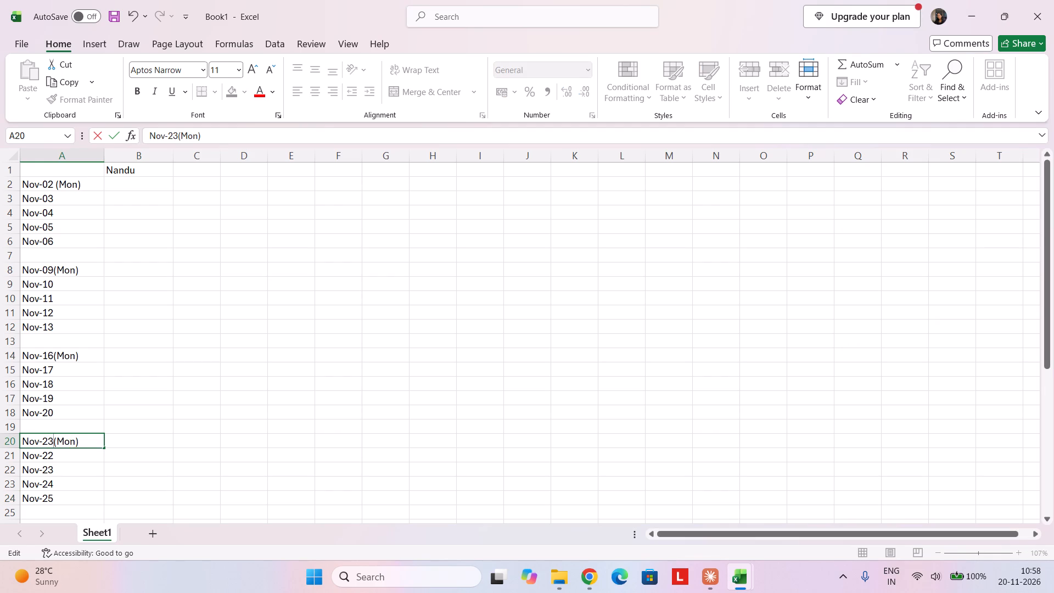
Replace the date labels in cells A21 and A22 with Nov-24 and Nov-25.
{"action": "double_click", "coordinate": [70, 452]}
{"action": "double_click", "coordinate": [82, 452]}
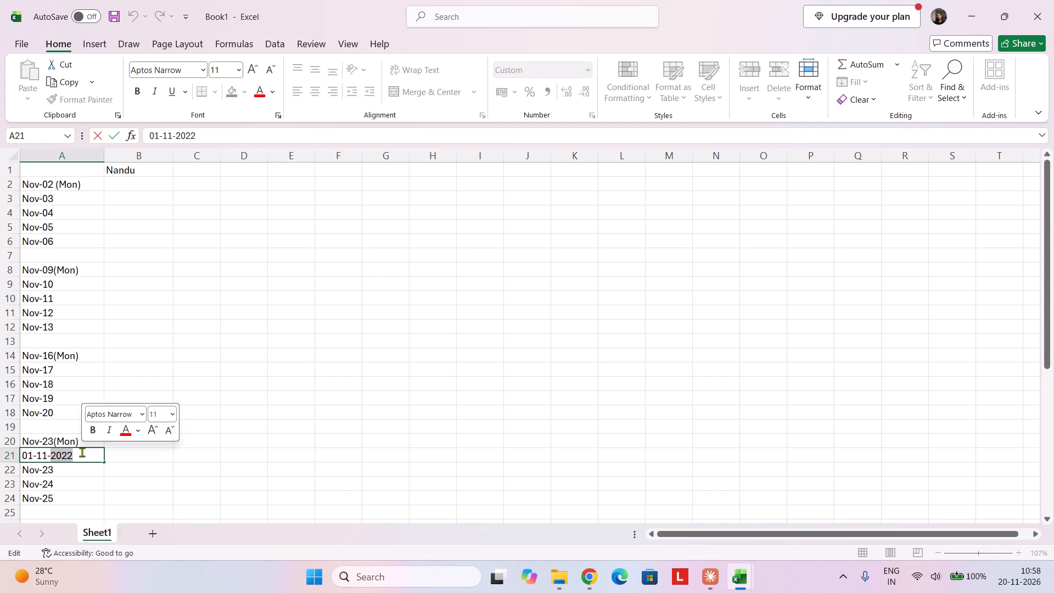
{"action": "left_click_drag", "start_coordinate": [82, 452], "coordinate": [2, 463]}
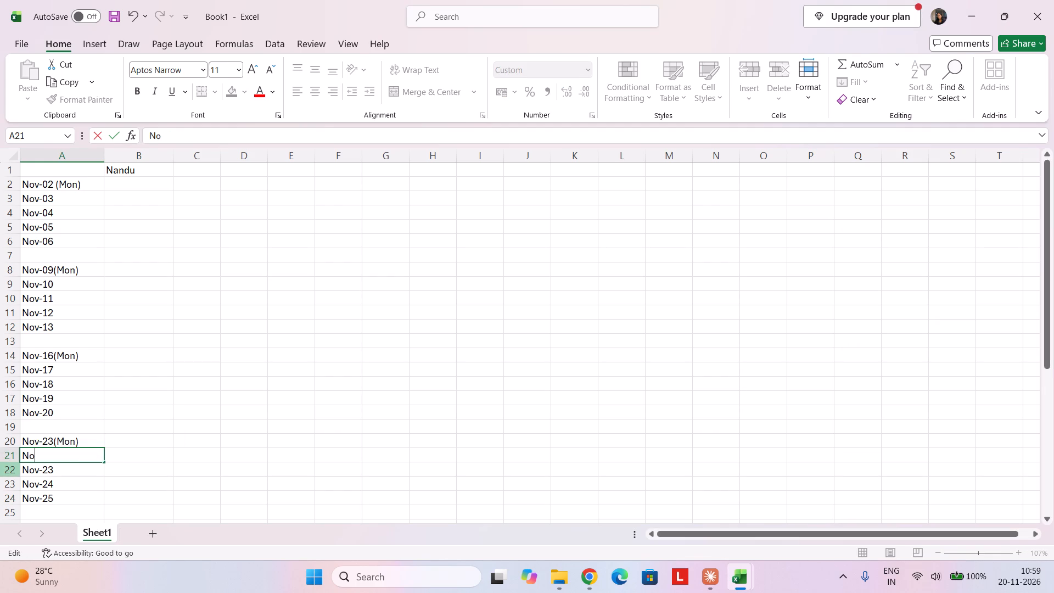
{"action": "type", "text": "-24"}
{"action": "left_click", "coordinate": [62, 471]}
{"action": "left_click", "coordinate": [62, 471]}
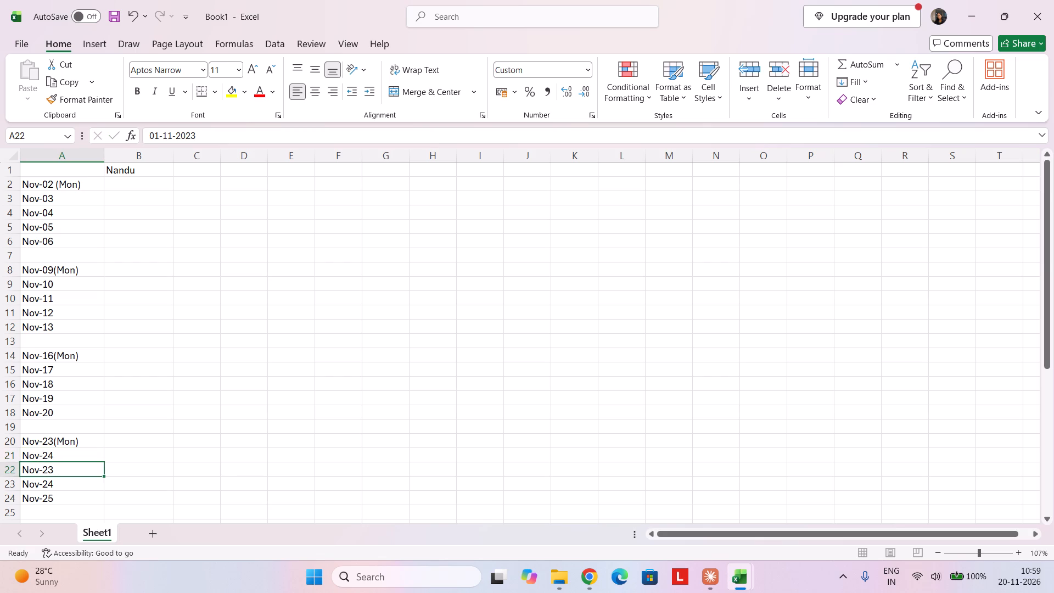
{"action": "left_click", "coordinate": [62, 471]}
{"action": "left_click", "coordinate": [54, 468]}
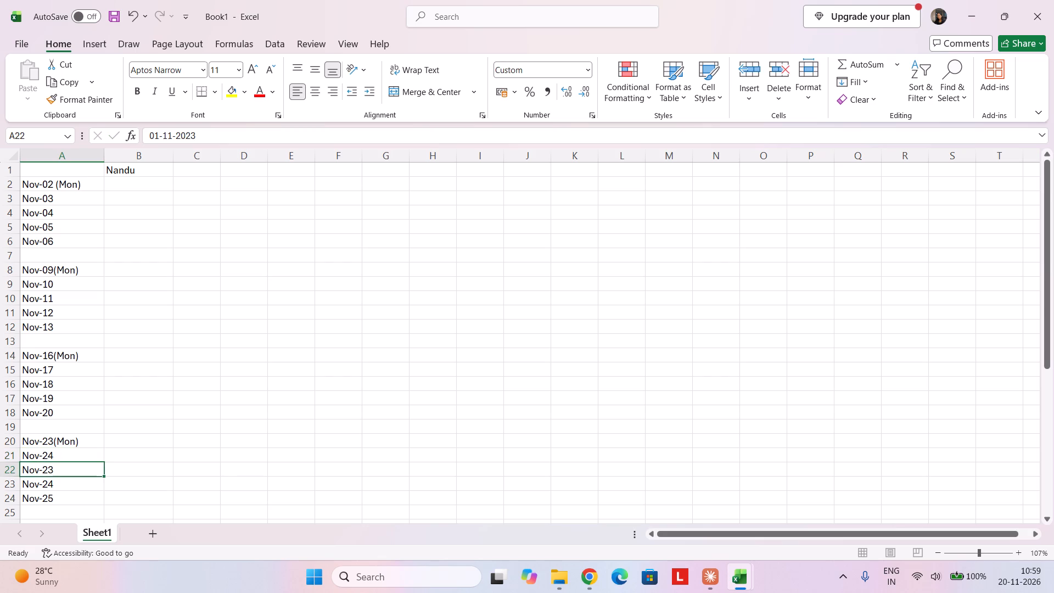
{"action": "double_click", "coordinate": [54, 468]}
{"action": "left_click_drag", "start_coordinate": [75, 473], "coordinate": [0, 482]}
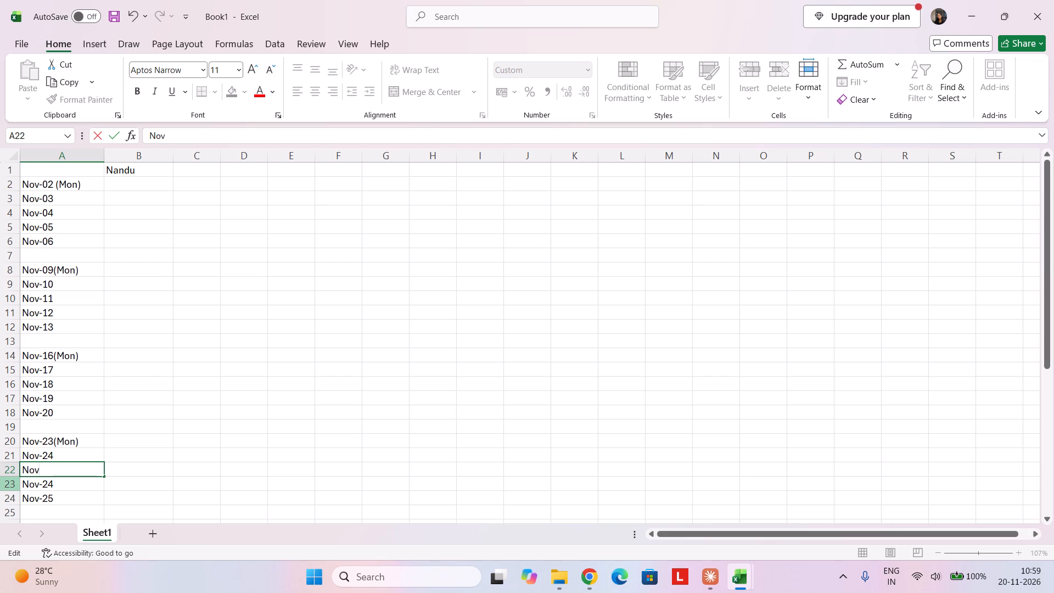
{"action": "type", "text": "-25"}
Replace the date labels in cells A23 and A24 with Nov-26 and Nov-27.
{"action": "left_click", "coordinate": [57, 480]}
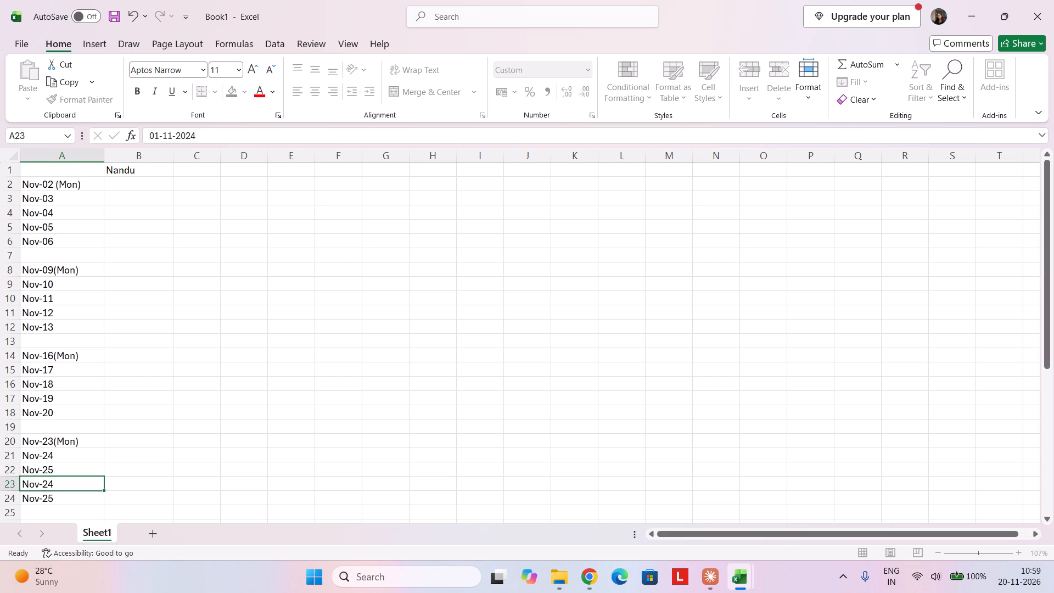
{"action": "left_click", "coordinate": [65, 482]}
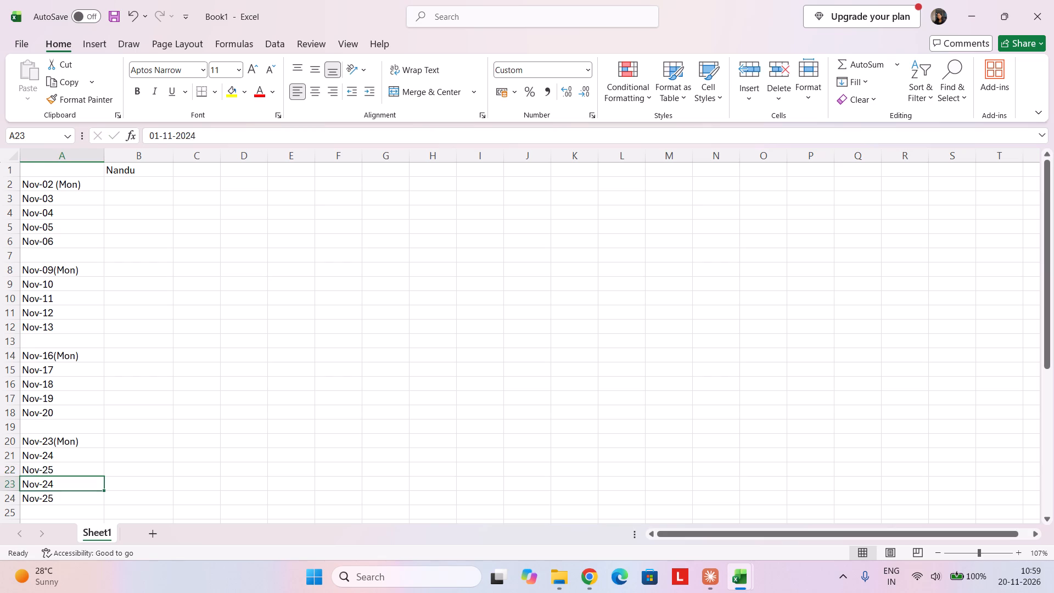
{"action": "double_click", "coordinate": [65, 482]}
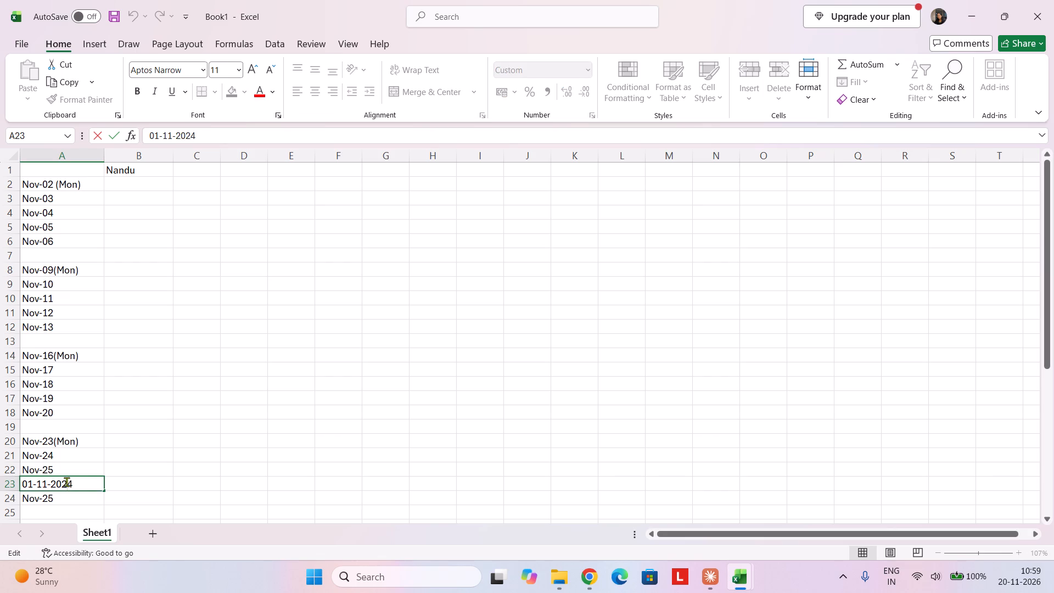
{"action": "left_click_drag", "start_coordinate": [81, 482], "coordinate": [0, 485]}
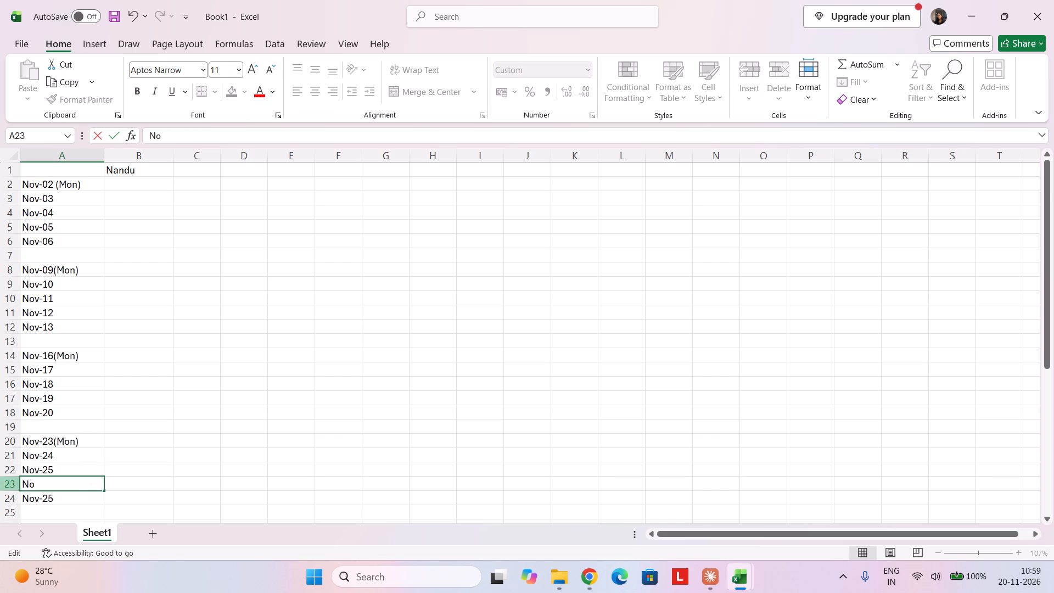
{"action": "type", "text": "-2"}
{"action": "key", "text": "6"}
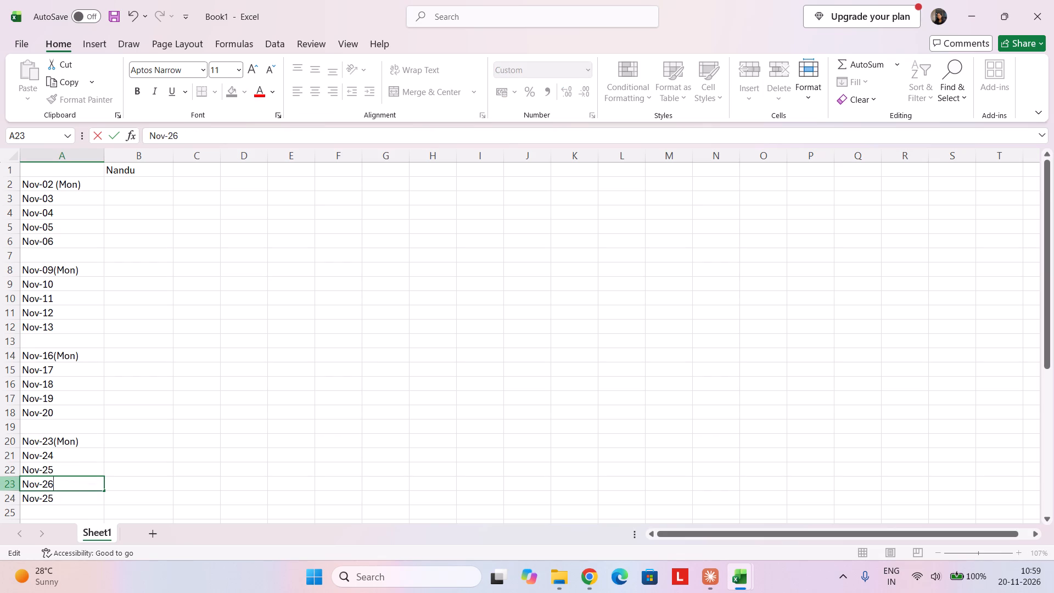
{"action": "left_click", "coordinate": [56, 504]}
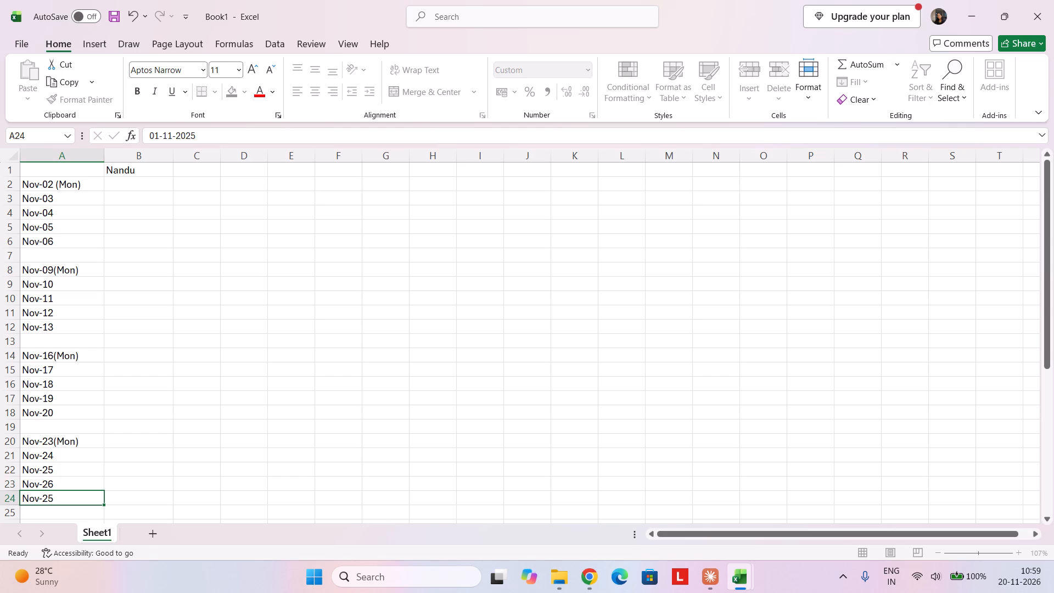
{"action": "double_click", "coordinate": [60, 500]}
{"action": "left_click_drag", "start_coordinate": [80, 501], "coordinate": [0, 510]}
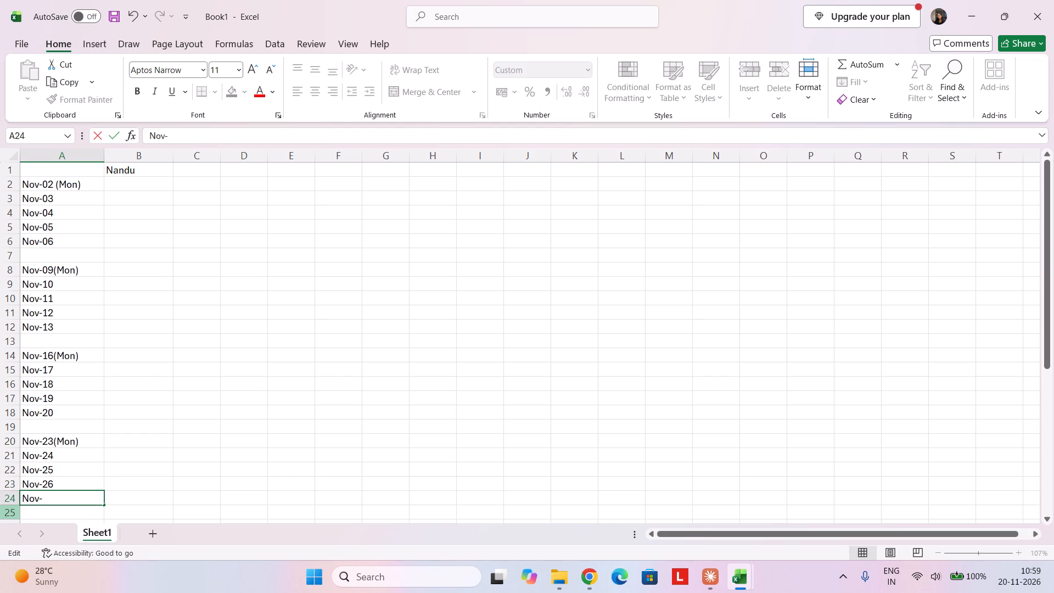
{"action": "type", "text": "27"}
{"action": "left_click", "coordinate": [172, 475]}
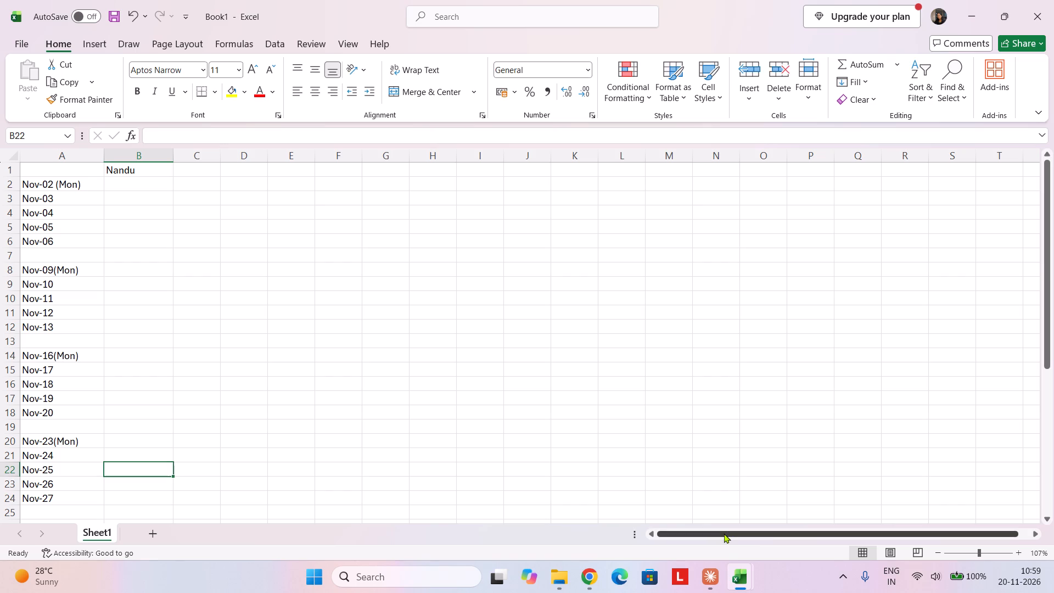
Check the calendar for the following Monday and enter Nov-30(Mon) in cell A26, leaving row 25 blank as a week separator.
{"action": "left_click", "coordinate": [1001, 581]}
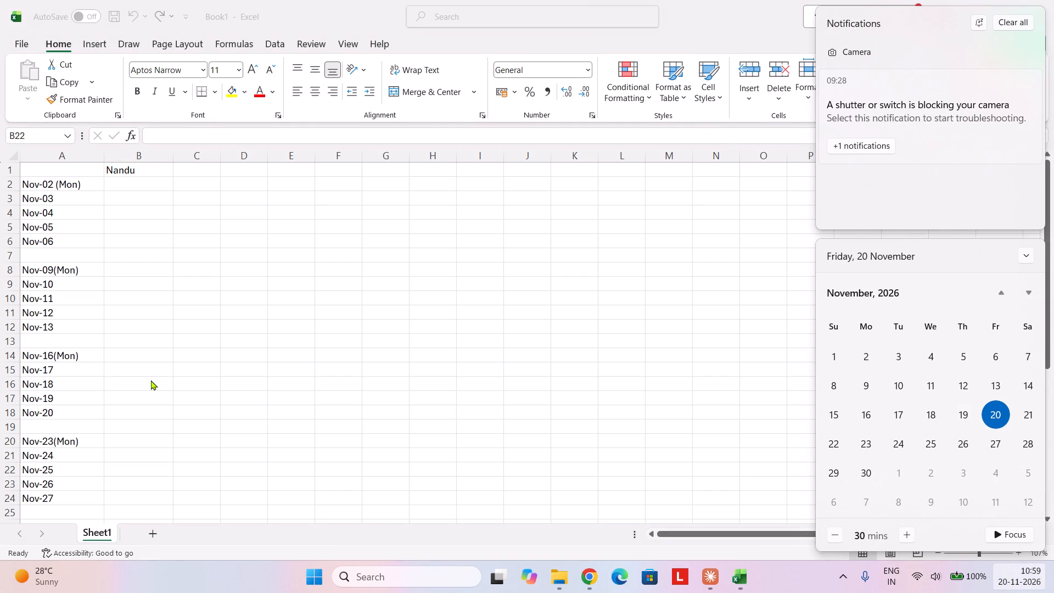
{"action": "scroll", "coordinate": [151, 380], "scroll_direction": "down", "scroll_amount": 1}
{"action": "left_click", "coordinate": [61, 494]}
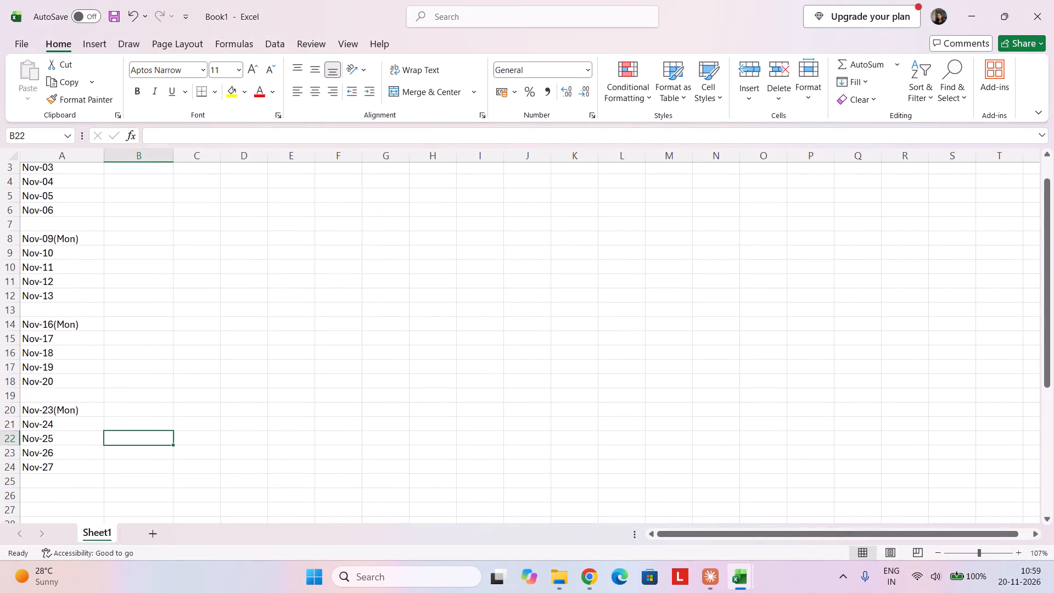
{"action": "left_click", "coordinate": [61, 494]}
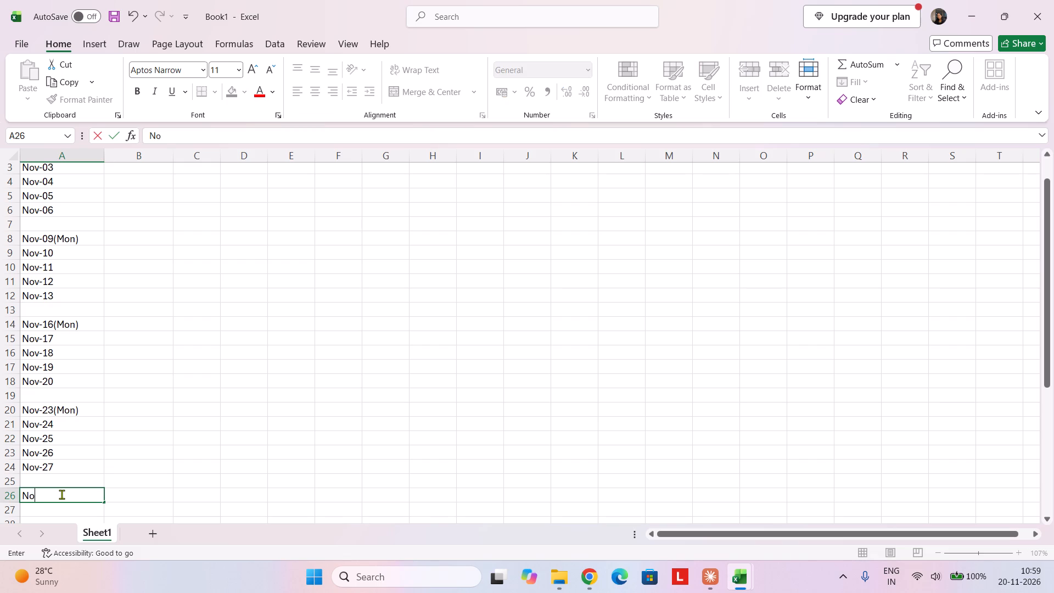
{"action": "type", "text": "-30"}
{"action": "key", "text": "shift+parenleft"}
{"action": "key", "text": "shift+parenright"}
{"action": "key", "text": "Down"}
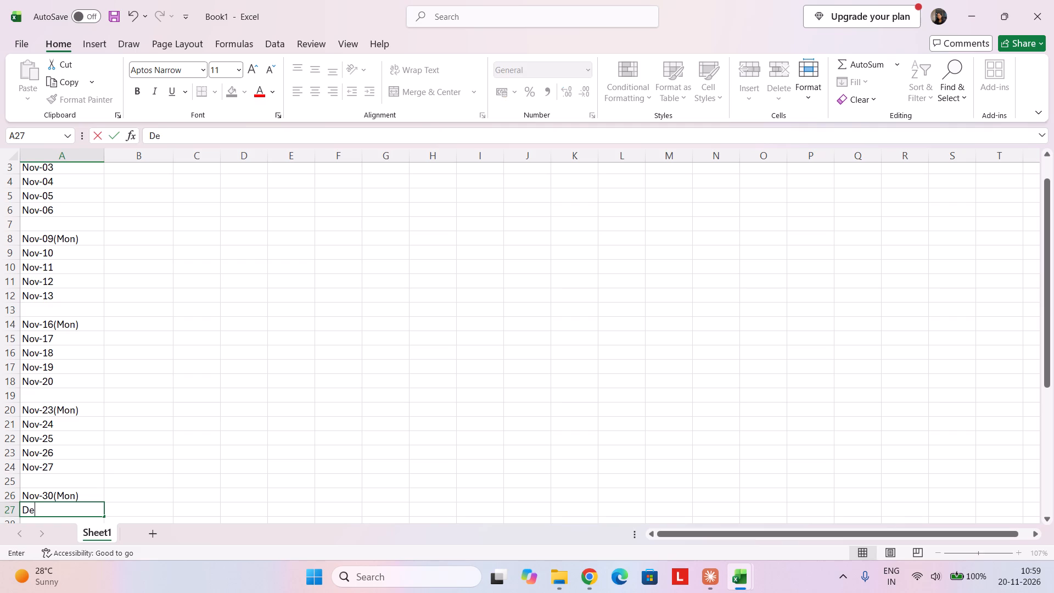
Enter the date labels Dec-01, Dec-02, Dec-03 and Dec-04 in cells A27 to A30.
{"action": "type", "text": "-01"}
{"action": "key", "text": "Down"}
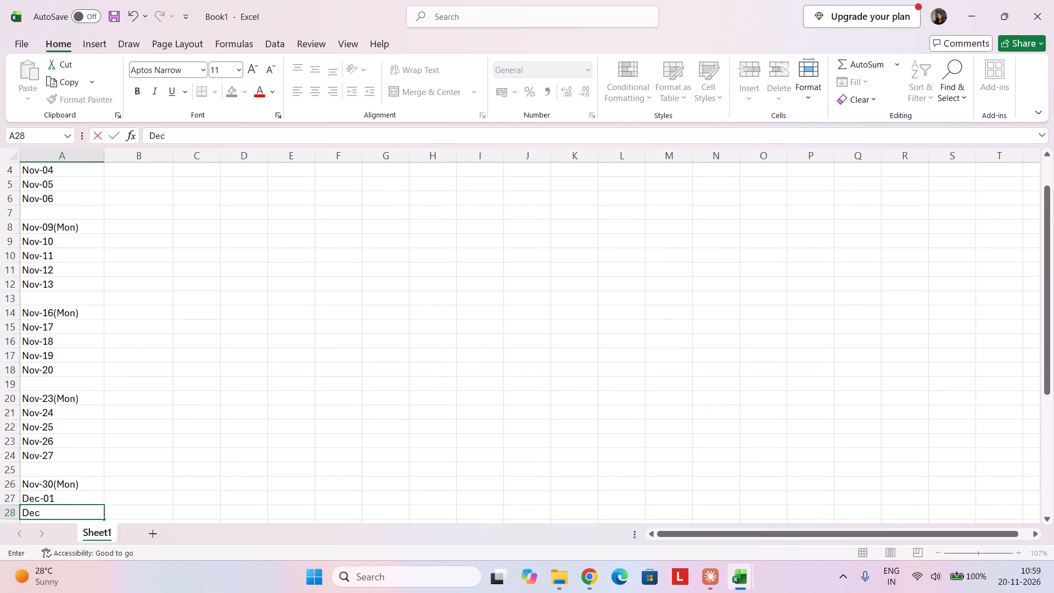
{"action": "type", "text": "-02"}
{"action": "key", "text": "Down"}
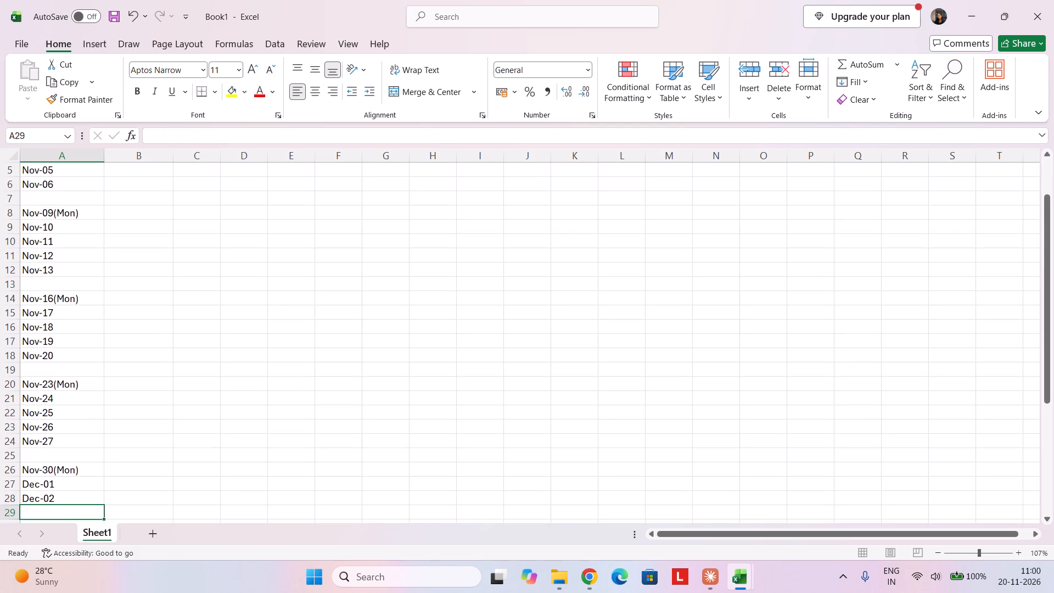
{"action": "type", "text": "-9"}
{"action": "key", "text": "BackSpace"}
{"action": "type", "text": "03"}
{"action": "key", "text": "Down"}
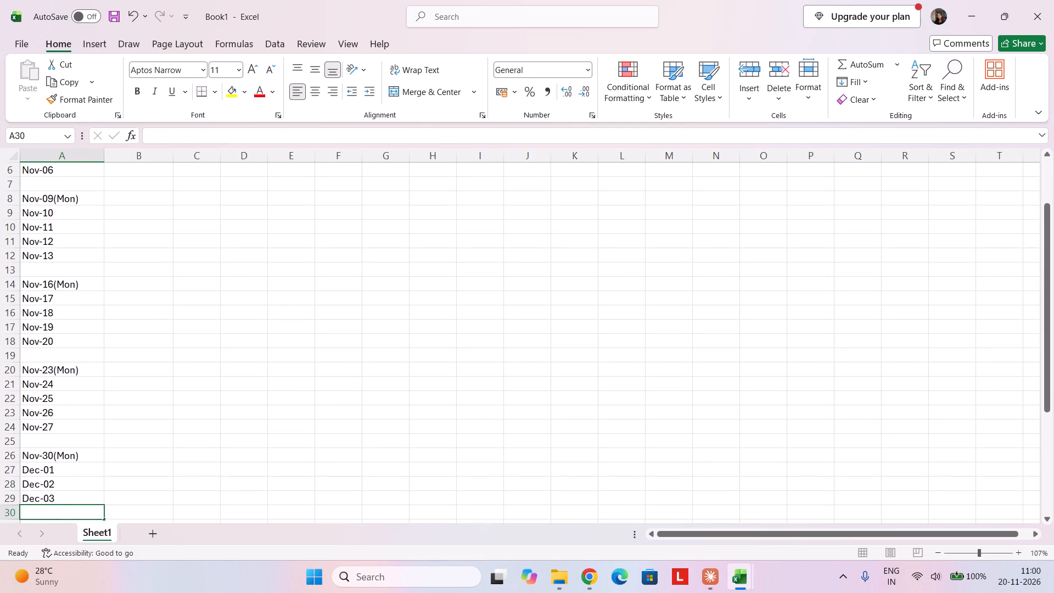
{"action": "type", "text": "-04"}
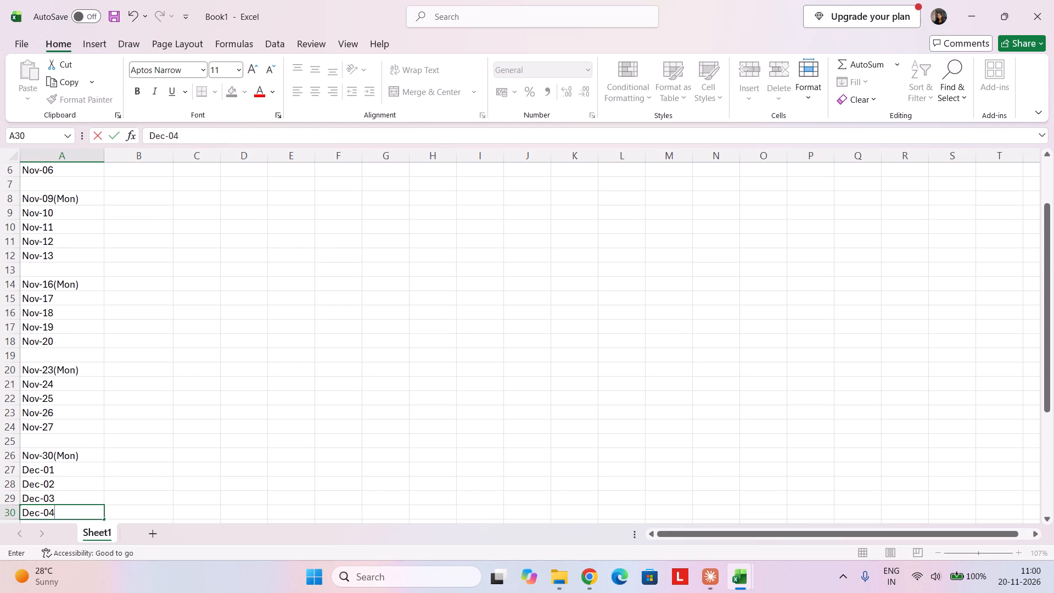
{"action": "left_click", "coordinate": [142, 504]}
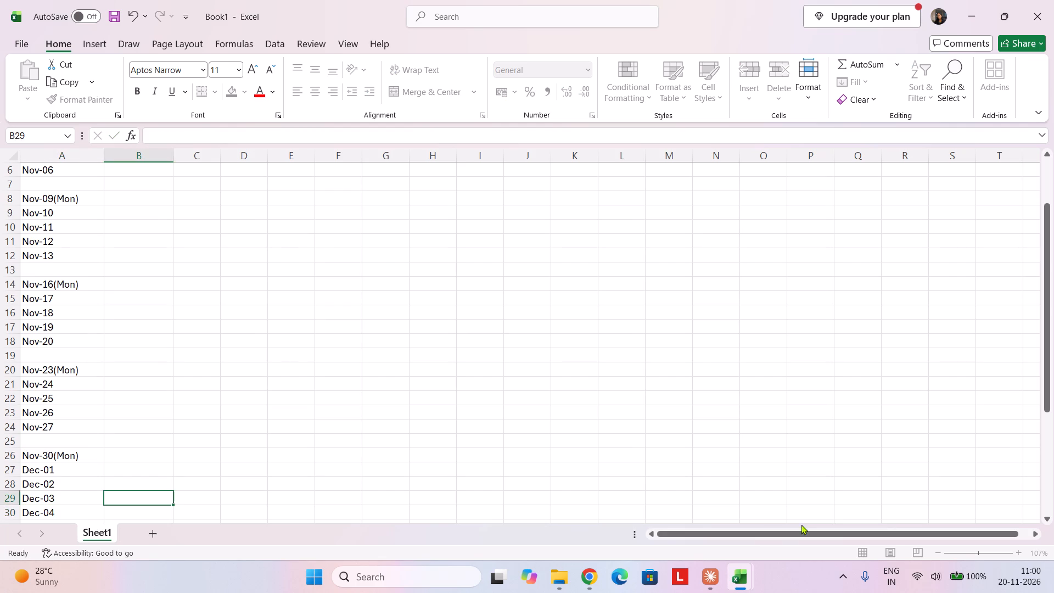
Check the calendar for the following Monday, and enter Dec-07(Mon) in cell A32 and Dec-08 in cell A33, leaving row 31 blank.
{"action": "left_click", "coordinate": [1000, 582]}
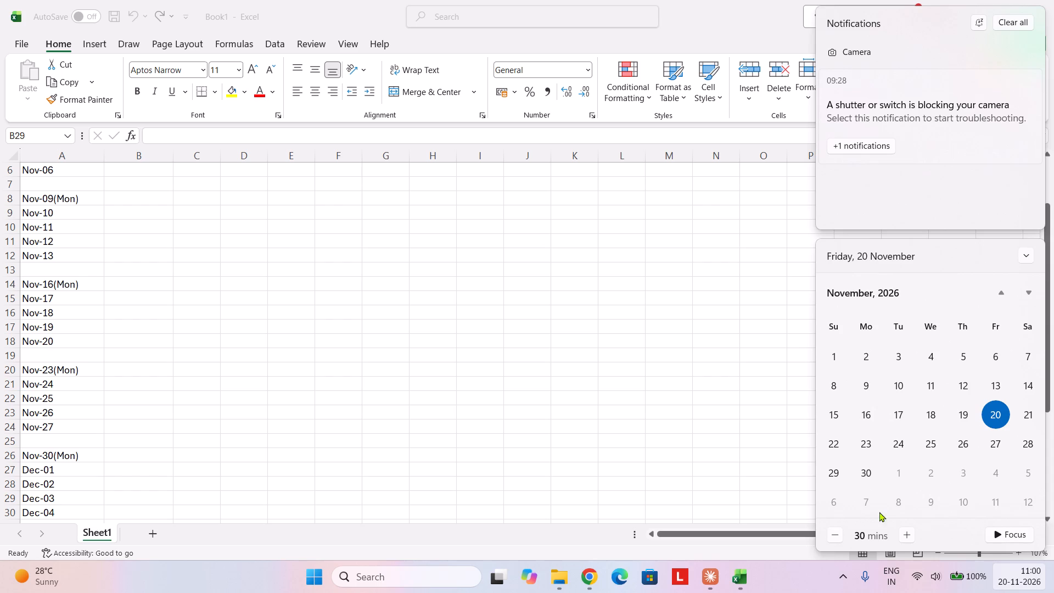
{"action": "left_click", "coordinate": [631, 470]}
{"action": "scroll", "coordinate": [339, 472], "scroll_direction": "down", "scroll_amount": 1}
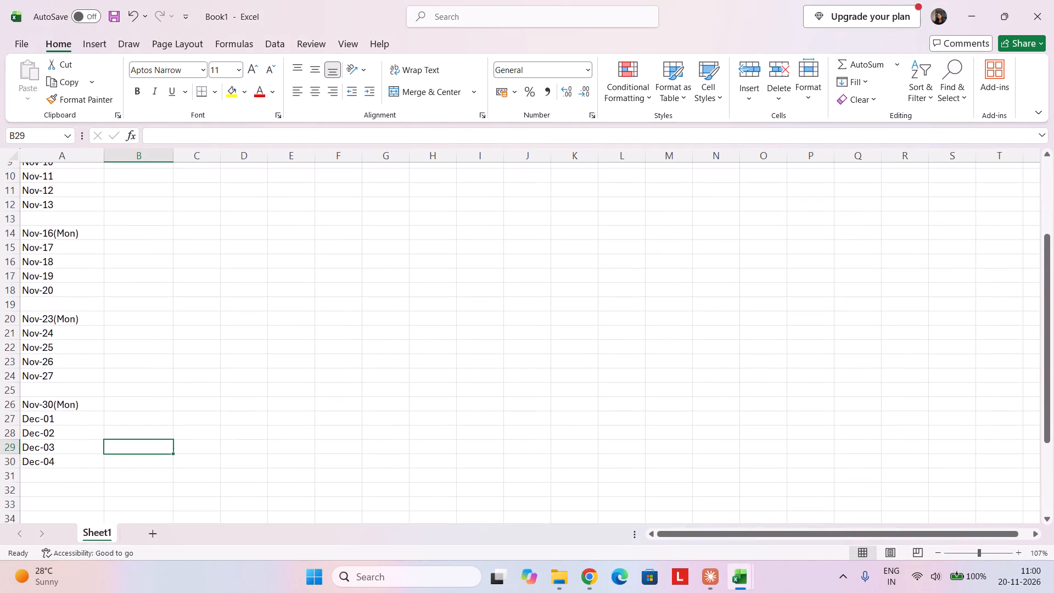
{"action": "left_click", "coordinate": [77, 490]}
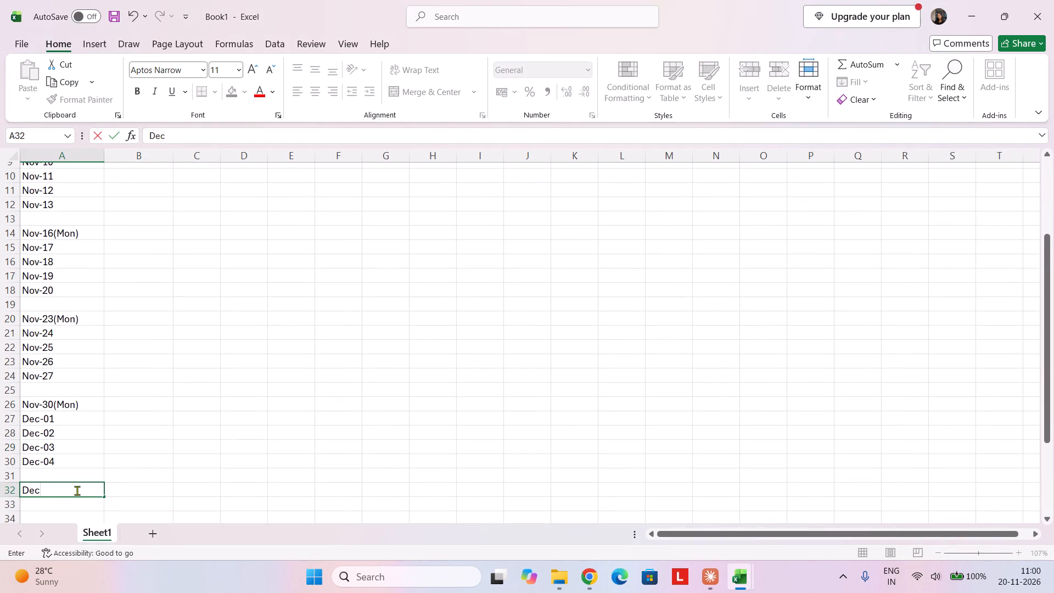
{"action": "type", "text": "-07"}
{"action": "key", "text": "shift+parenleft"}
{"action": "key", "text": "shift+parenright"}
{"action": "key", "text": "Down"}
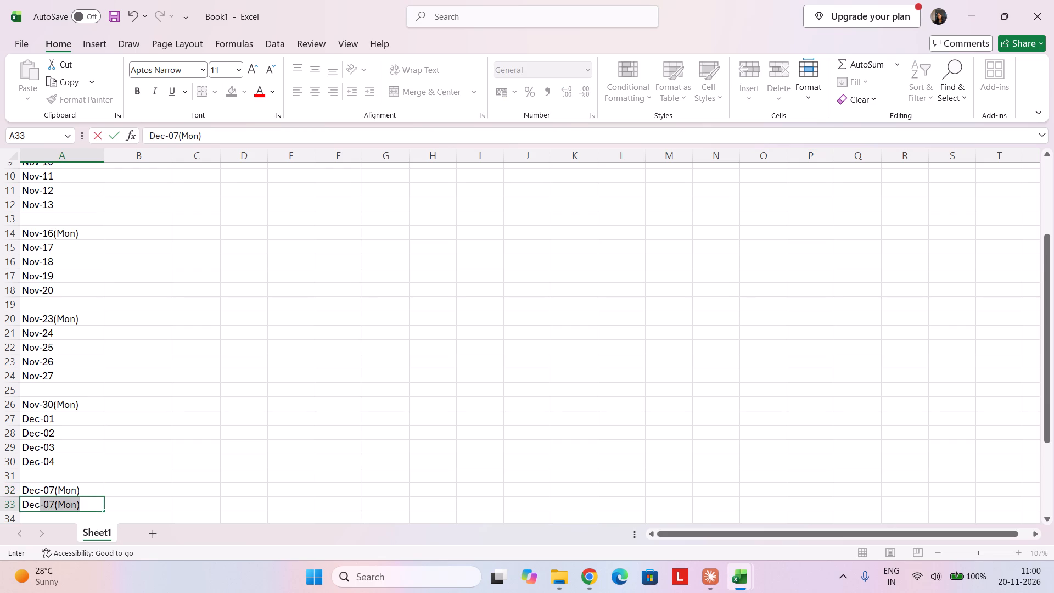
{"action": "type", "text": "-0"}
{"action": "key", "text": "8"}
{"action": "left_click", "coordinate": [121, 497]}
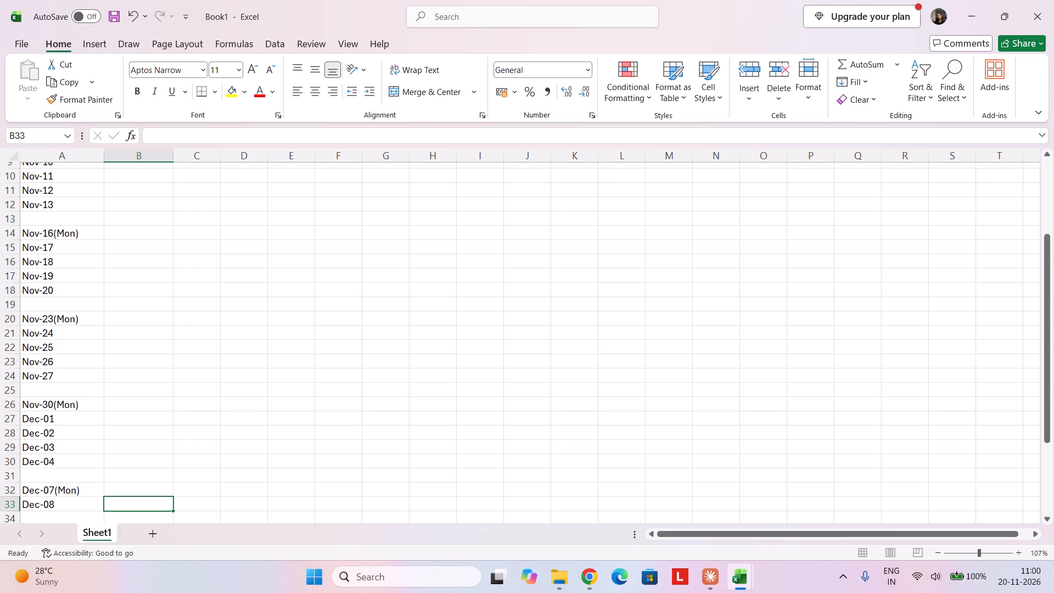
Open the SOFTSKILL TRACKER workbook from the Assessment folder.
{"action": "scroll", "coordinate": [121, 497], "scroll_direction": "up", "scroll_amount": 2}
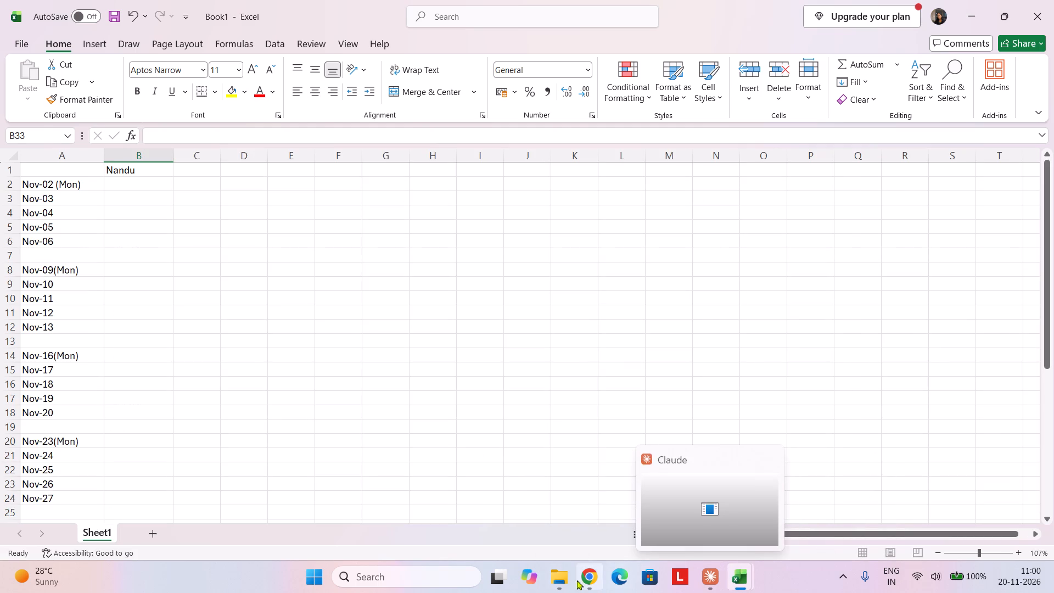
{"action": "left_click", "coordinate": [562, 573]}
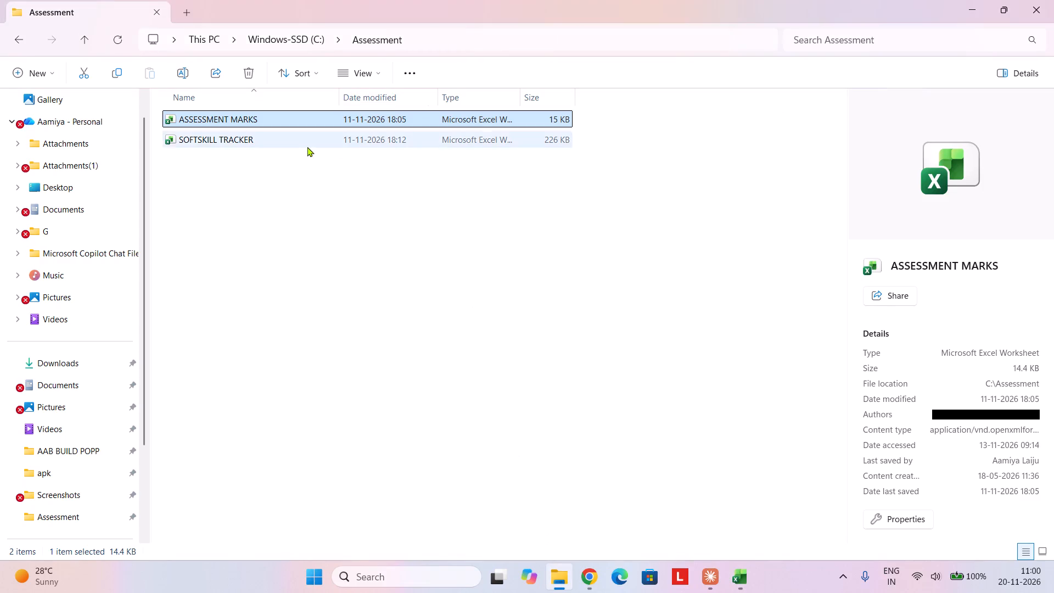
{"action": "double_click", "coordinate": [310, 143]}
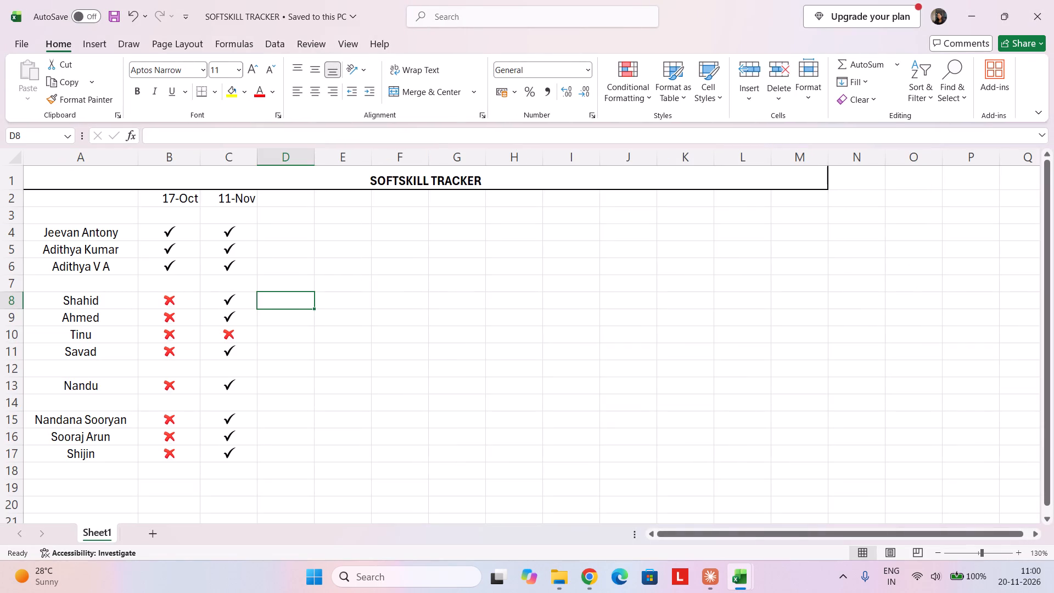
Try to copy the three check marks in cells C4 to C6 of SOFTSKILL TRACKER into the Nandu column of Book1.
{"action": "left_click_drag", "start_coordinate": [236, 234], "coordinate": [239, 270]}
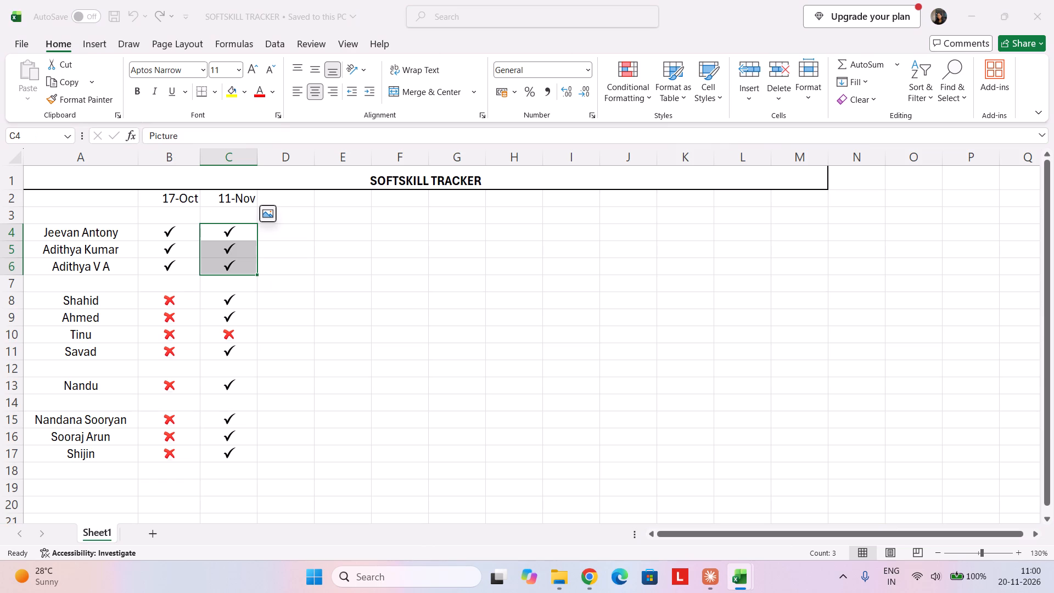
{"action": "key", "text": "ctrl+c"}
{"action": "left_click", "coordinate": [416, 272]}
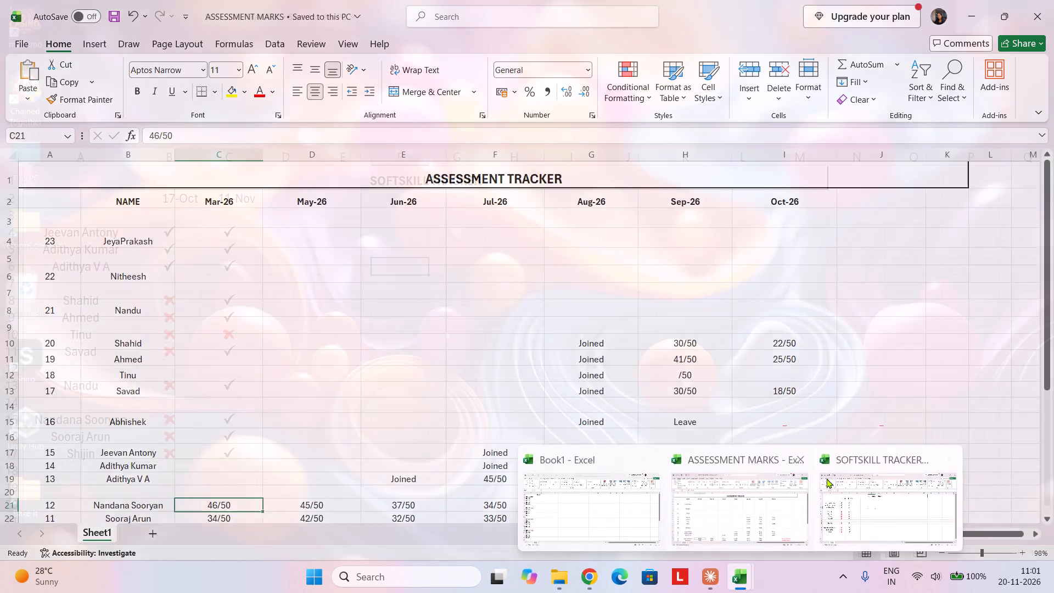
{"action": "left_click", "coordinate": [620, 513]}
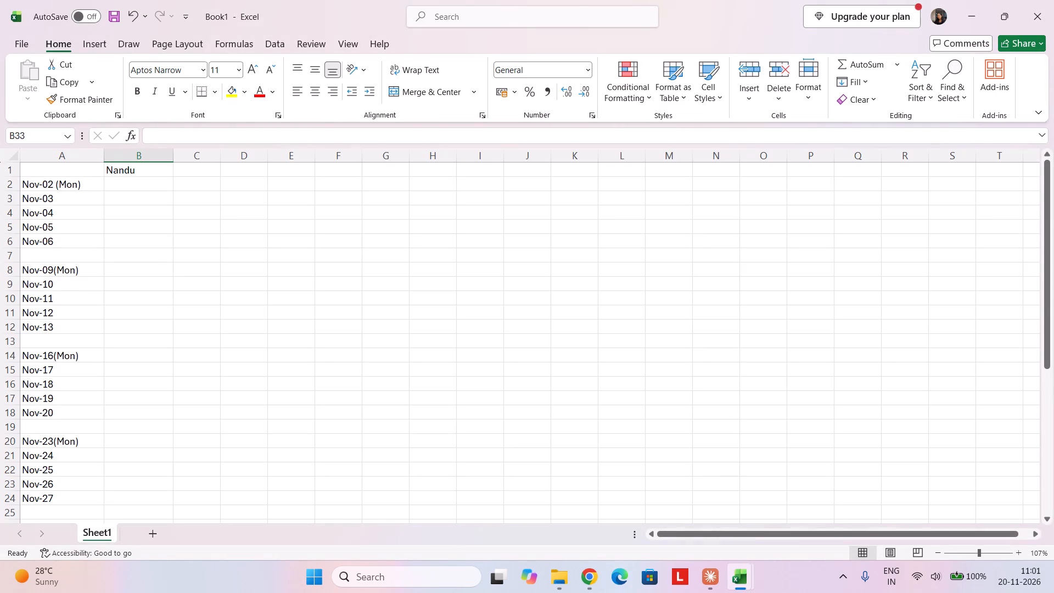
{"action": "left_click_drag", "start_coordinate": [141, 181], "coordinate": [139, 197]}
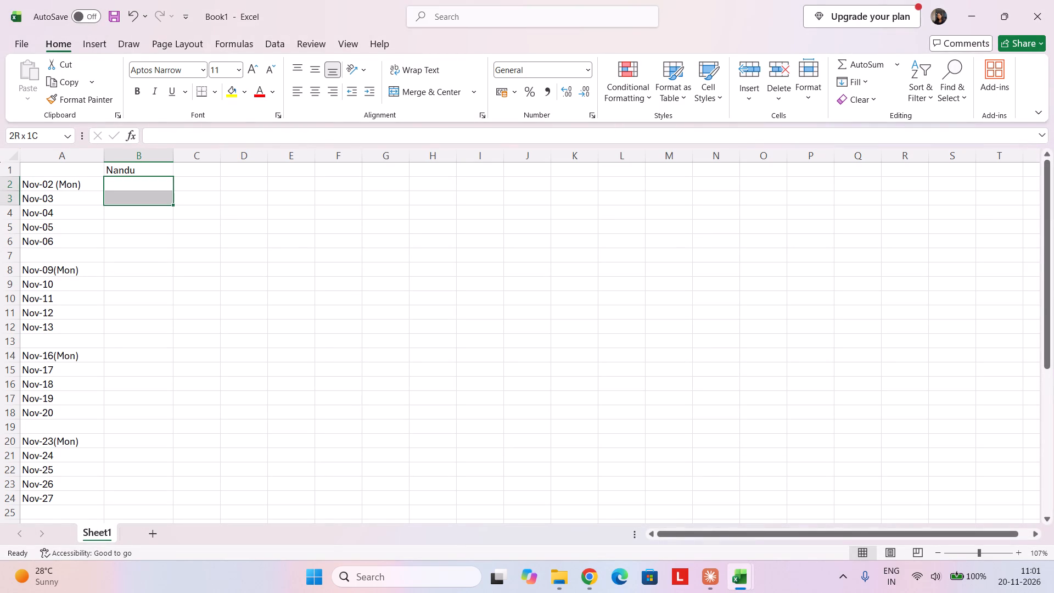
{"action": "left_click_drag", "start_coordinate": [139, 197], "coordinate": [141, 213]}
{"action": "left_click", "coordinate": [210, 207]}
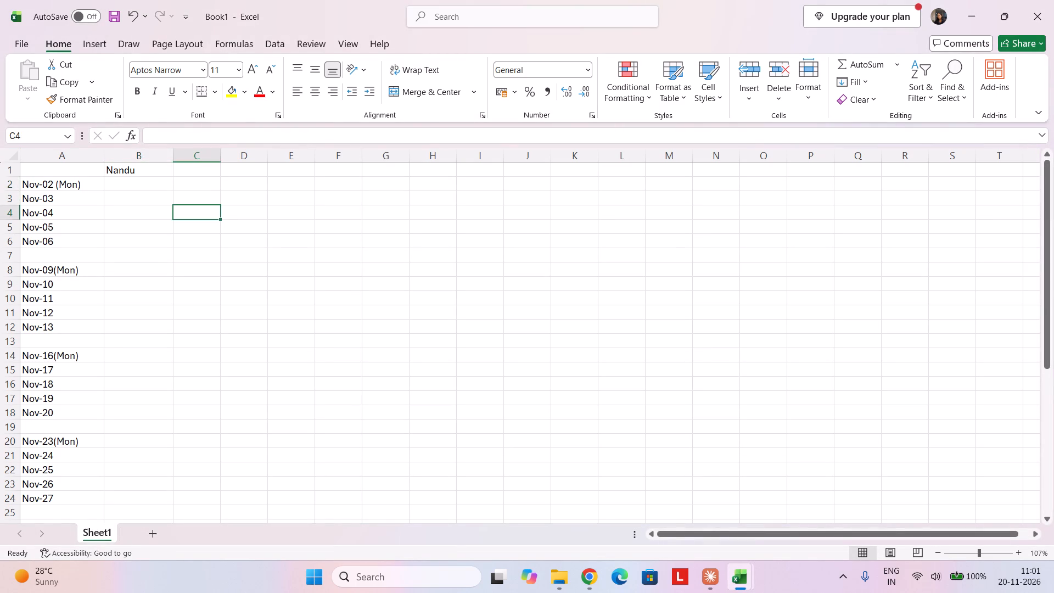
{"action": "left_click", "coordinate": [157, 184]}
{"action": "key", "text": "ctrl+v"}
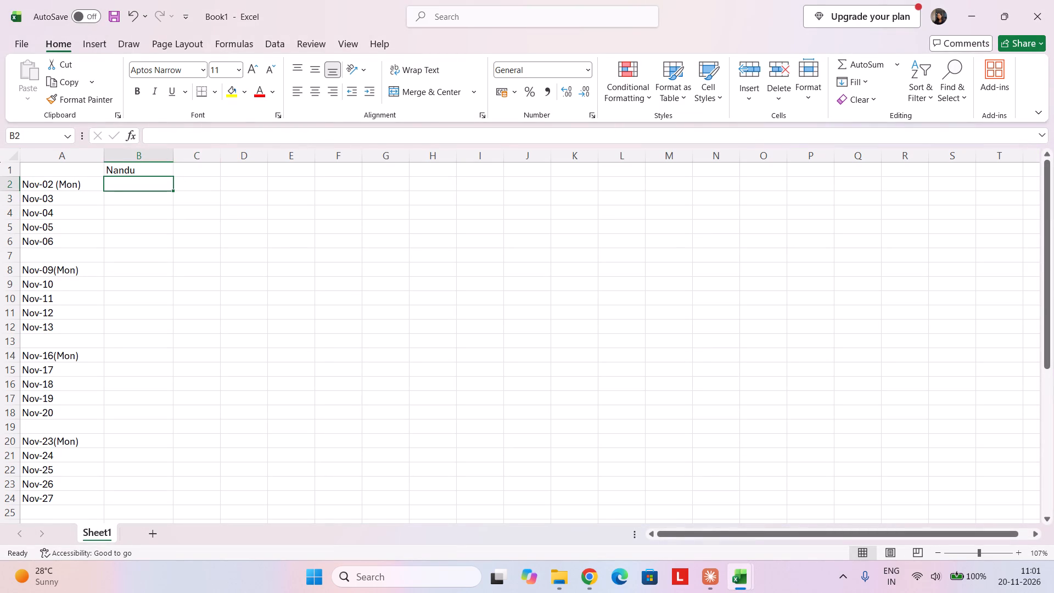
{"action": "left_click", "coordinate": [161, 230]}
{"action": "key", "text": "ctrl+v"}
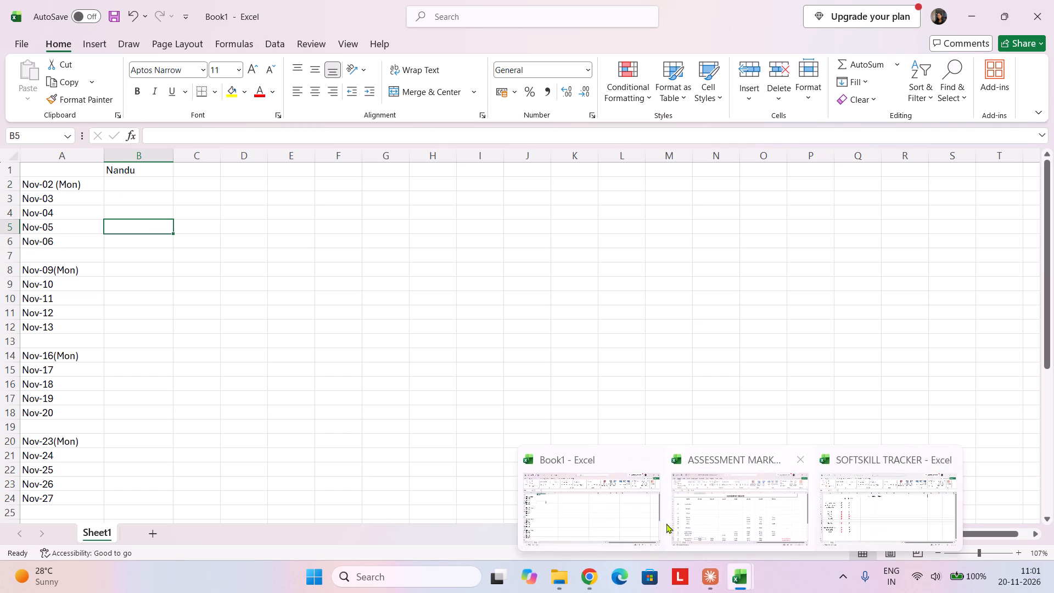
Copy the check mark from cell C6 of SOFTSKILL TRACKER into cell B5 of Book1, beside Nov-05.
{"action": "left_click", "coordinate": [849, 511]}
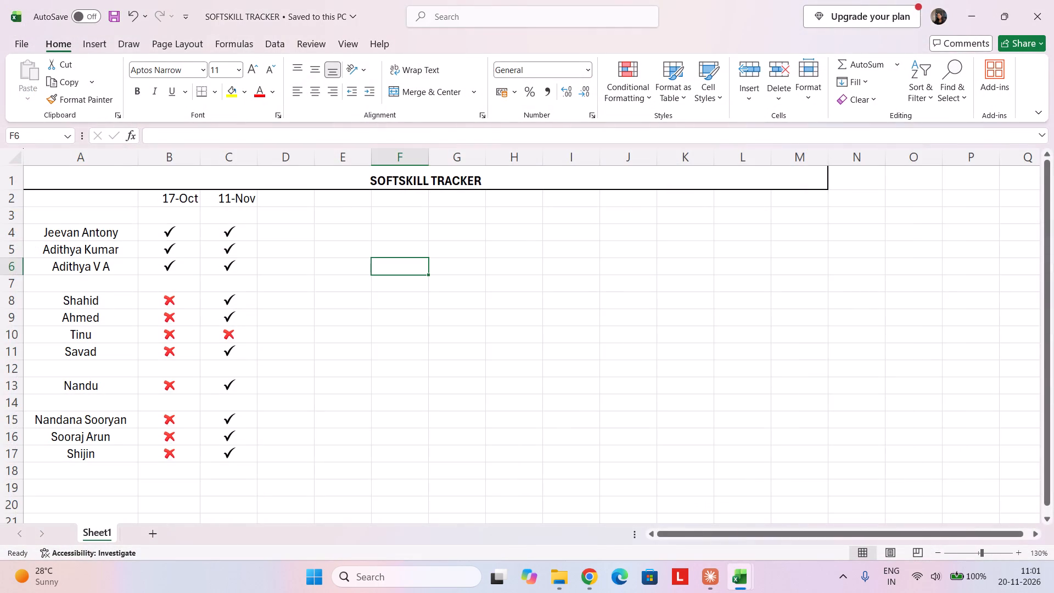
{"action": "left_click", "coordinate": [226, 265]}
{"action": "key", "text": "ctrl+c"}
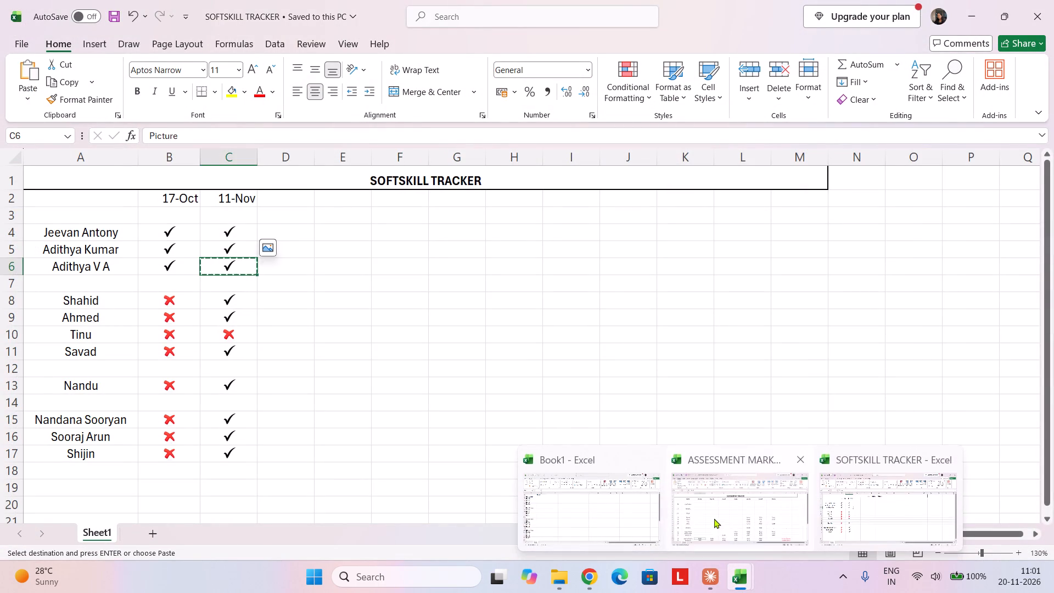
{"action": "left_click", "coordinate": [641, 511]}
{"action": "key", "text": "ctrl+v"}
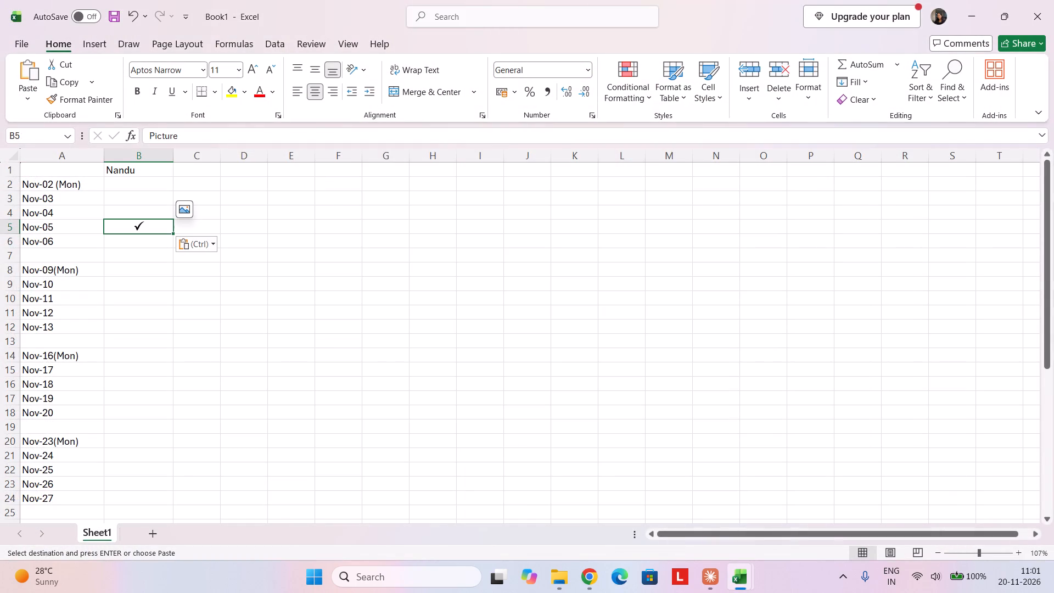
Paste the check mark into cells B2, B3, B4 and B6 to complete the first week of the Nandu column.
{"action": "left_click", "coordinate": [128, 187]}
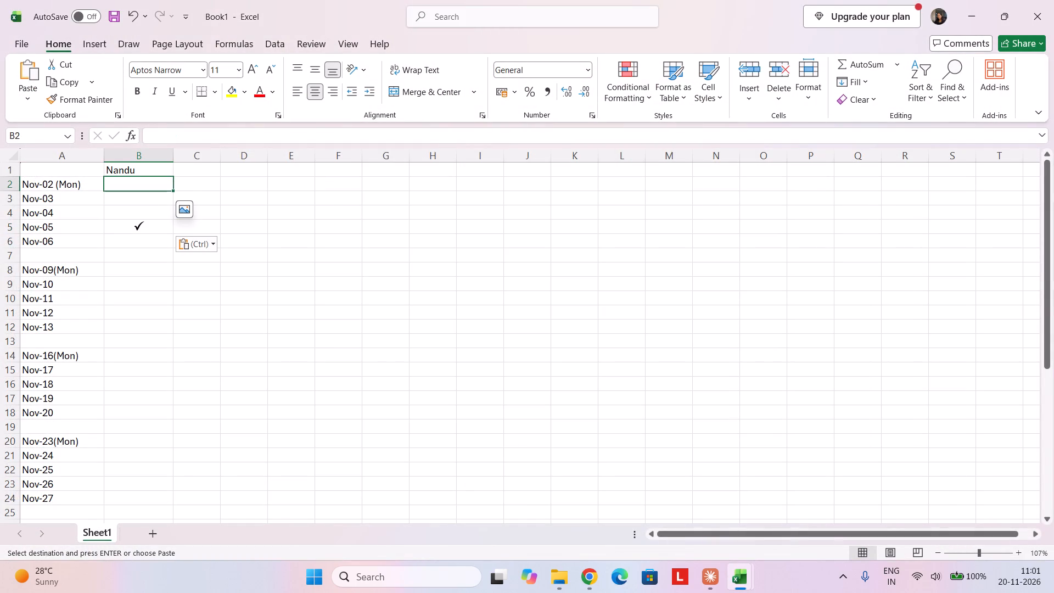
{"action": "key", "text": "ctrl+v"}
{"action": "key", "text": "Down"}
{"action": "key", "text": "ctrl+v"}
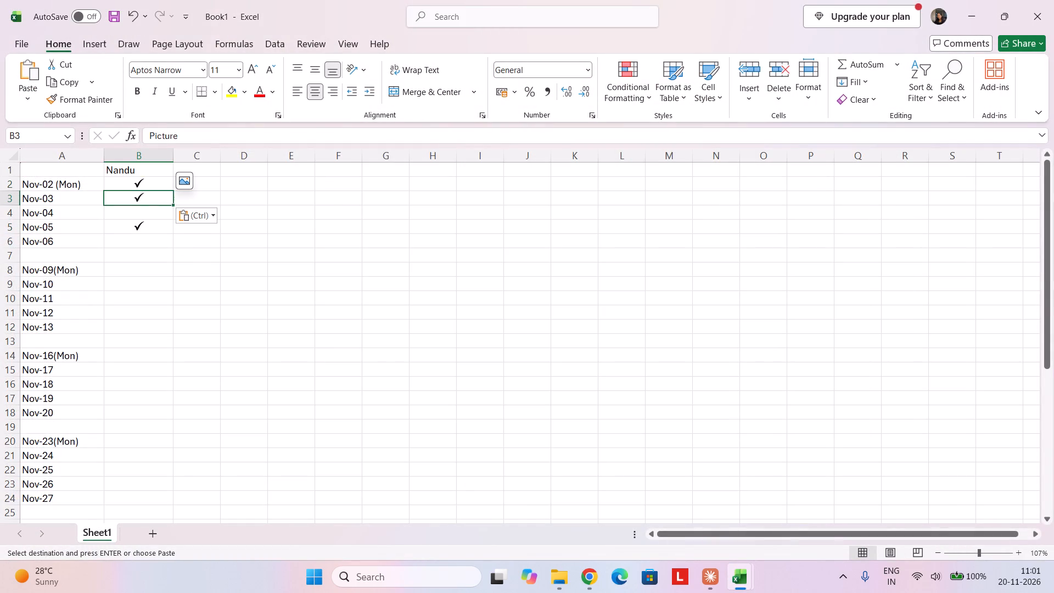
{"action": "key", "text": "Down"}
{"action": "key", "text": "ctrl+v"}
{"action": "key", "text": "Down"}
{"action": "key", "text": "Down"}
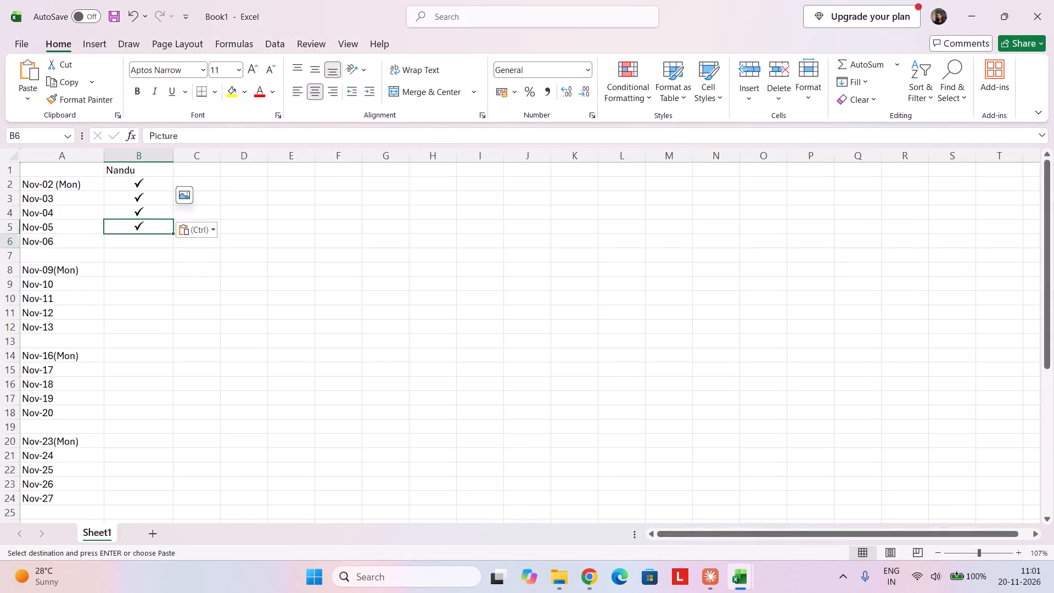
{"action": "key", "text": "ctrl+v"}
{"action": "left_click", "coordinate": [266, 228]}
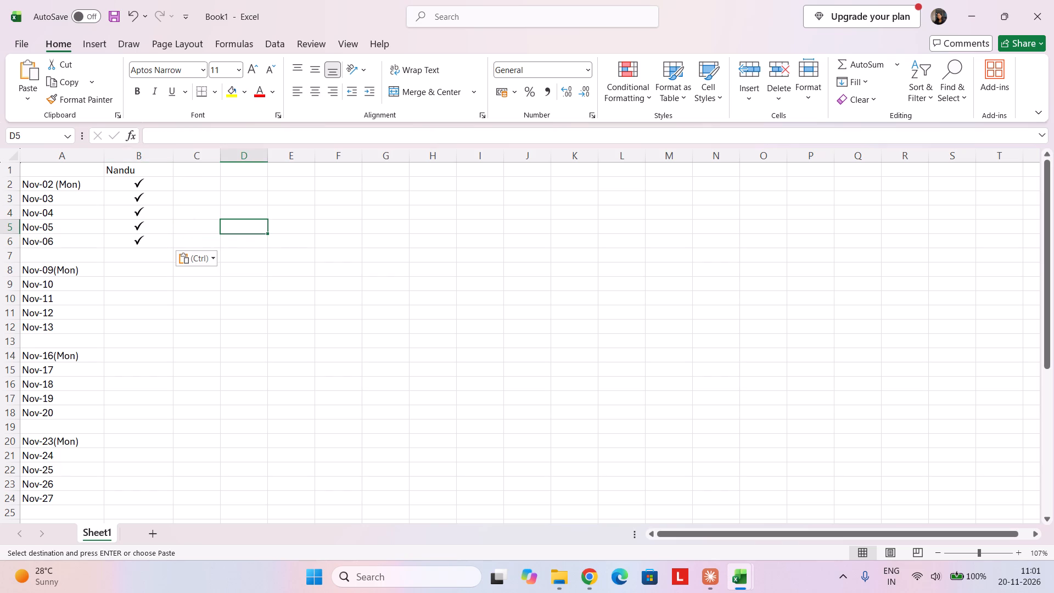
Copy the check marks in B2 to B6 into B8 to B12 and B14 to B18 for the weeks of Nov-09 and Nov-16.
{"action": "left_click_drag", "start_coordinate": [148, 184], "coordinate": [139, 238]}
{"action": "key", "text": "ctrl+c"}
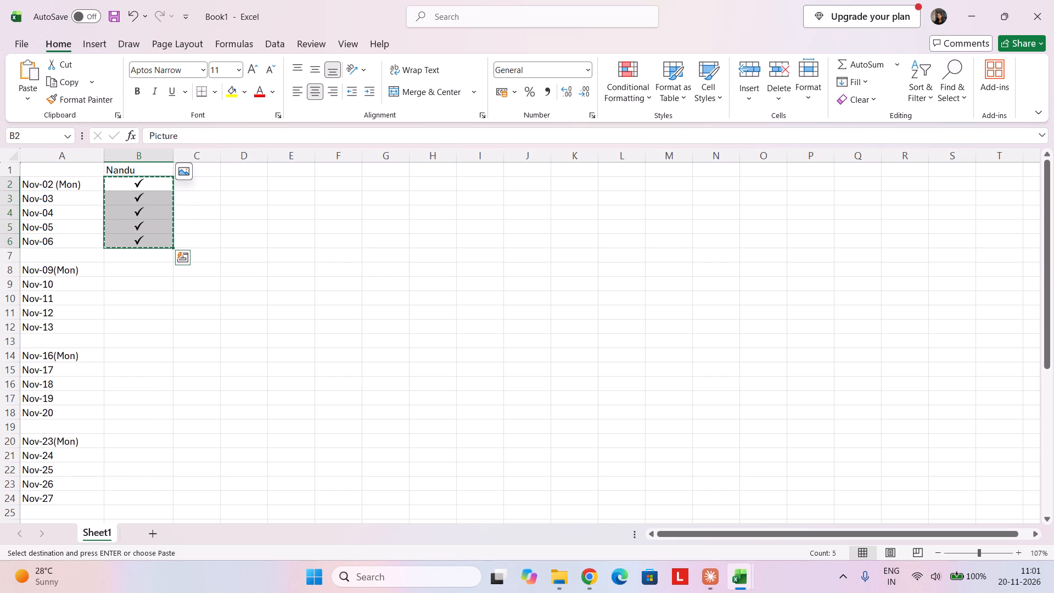
{"action": "left_click", "coordinate": [156, 272]}
{"action": "key", "text": "ctrl+v"}
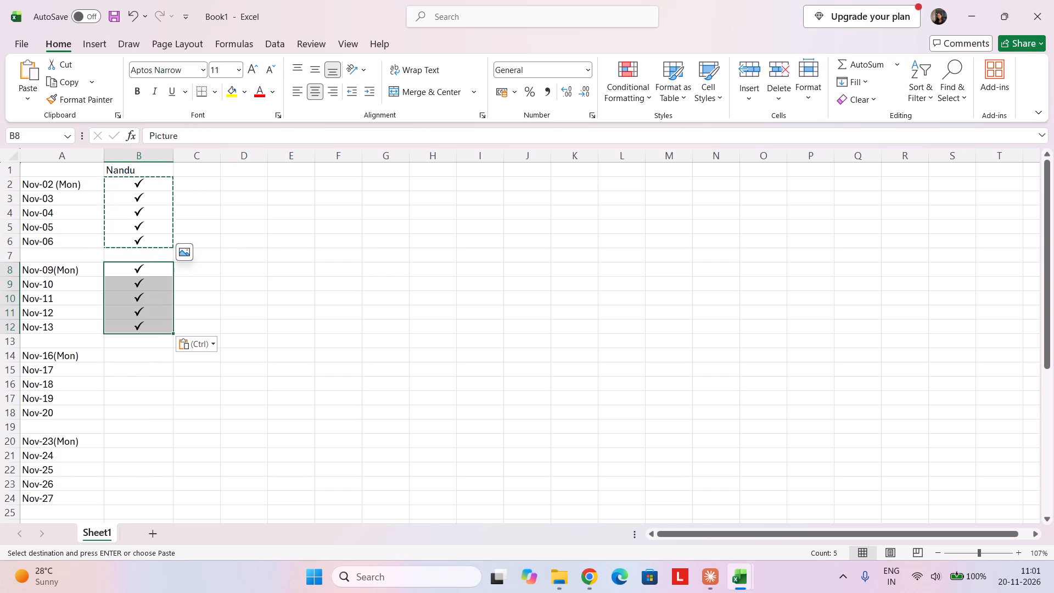
{"action": "left_click", "coordinate": [143, 359]}
{"action": "key", "text": "ctrl+v"}
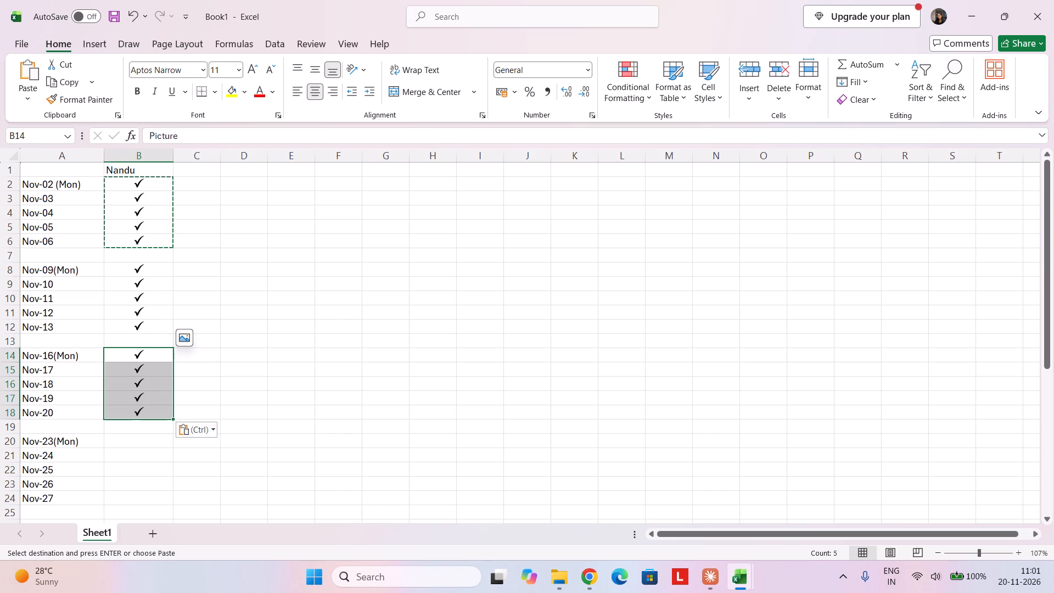
{"action": "left_click", "coordinate": [142, 437]}
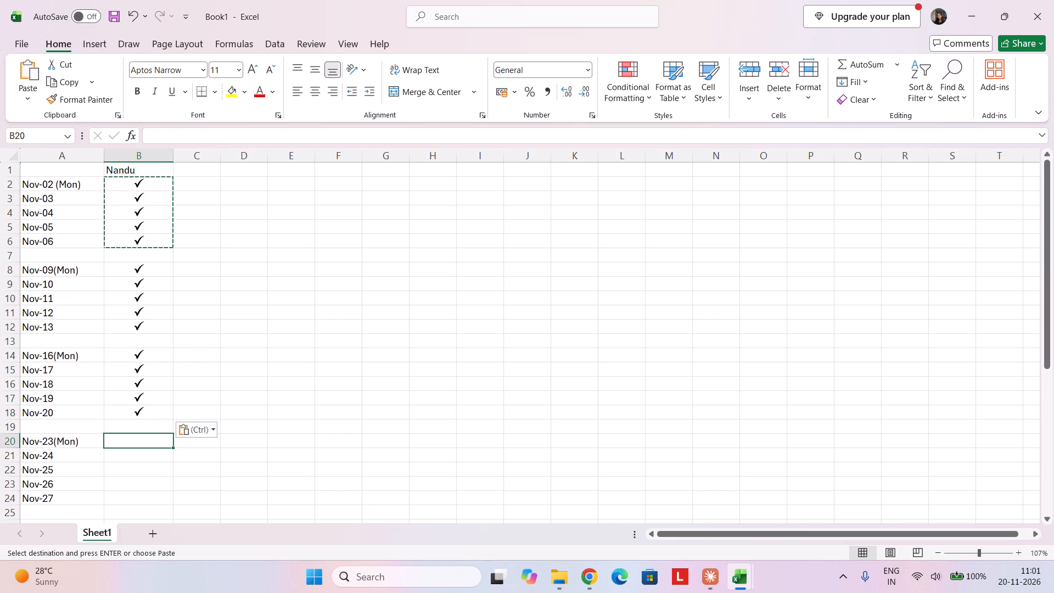
{"action": "left_click", "coordinate": [212, 383]}
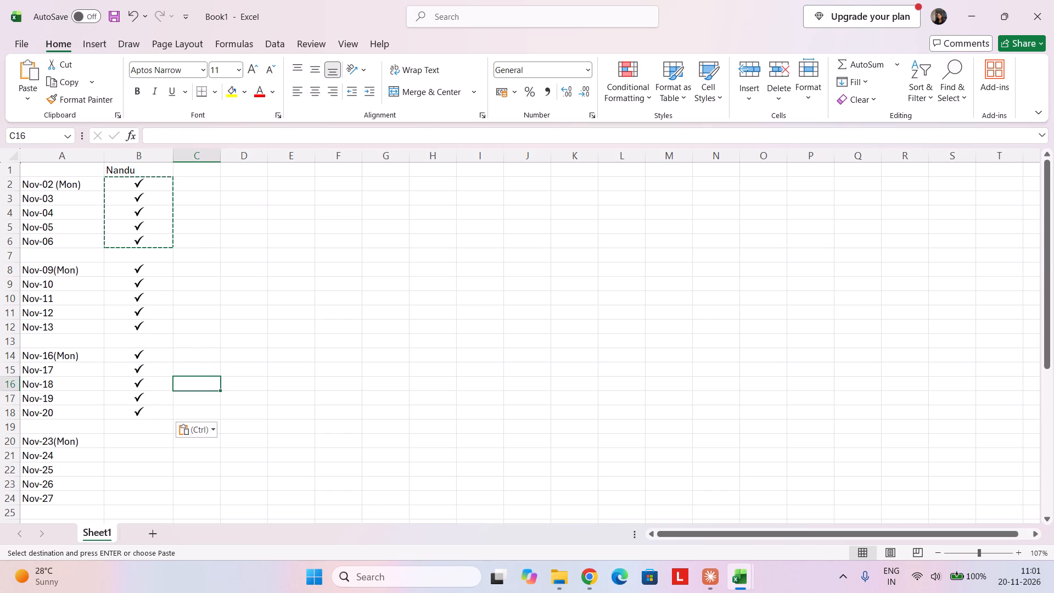
Replace the check mark in cell B12, beside Nov-13, with the red cross from cell C10 of SOFTSKILL TRACKER.
{"action": "left_click", "coordinate": [144, 328]}
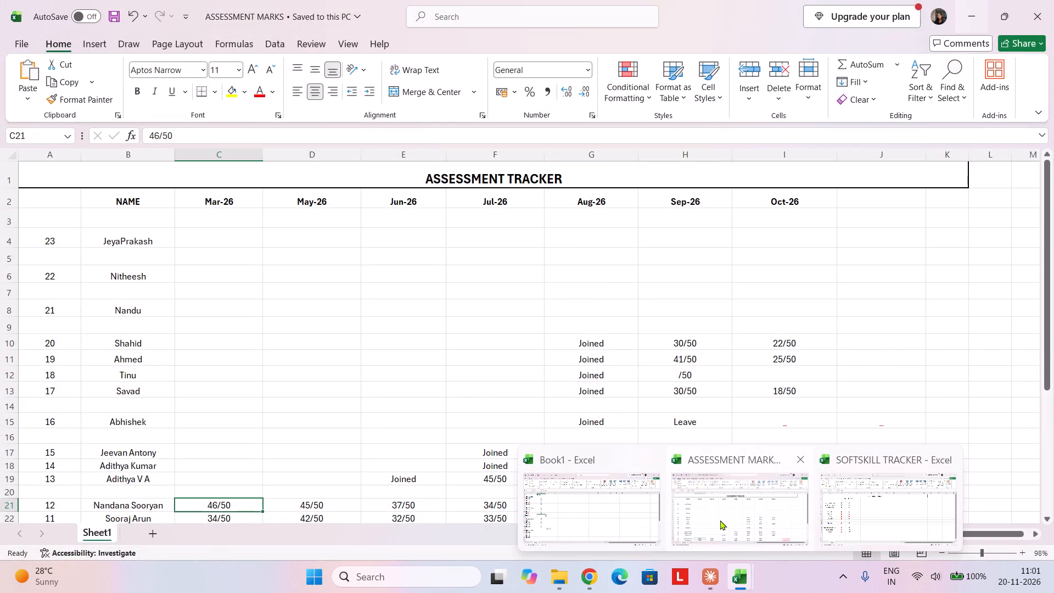
{"action": "left_click", "coordinate": [825, 513]}
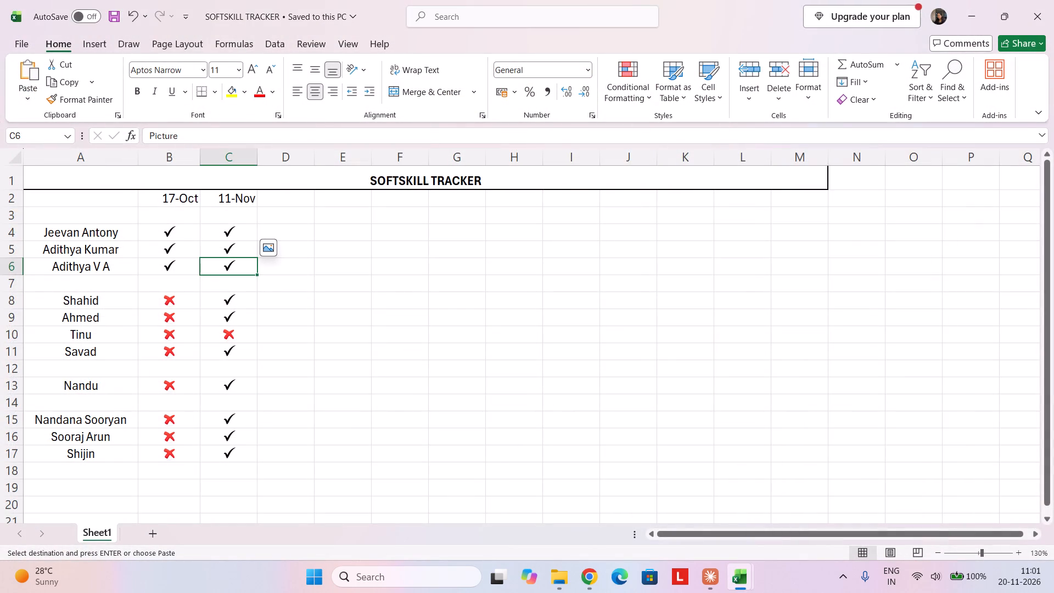
{"action": "left_click", "coordinate": [217, 332]}
{"action": "key", "text": "ctrl+c"}
{"action": "left_click", "coordinate": [383, 402]}
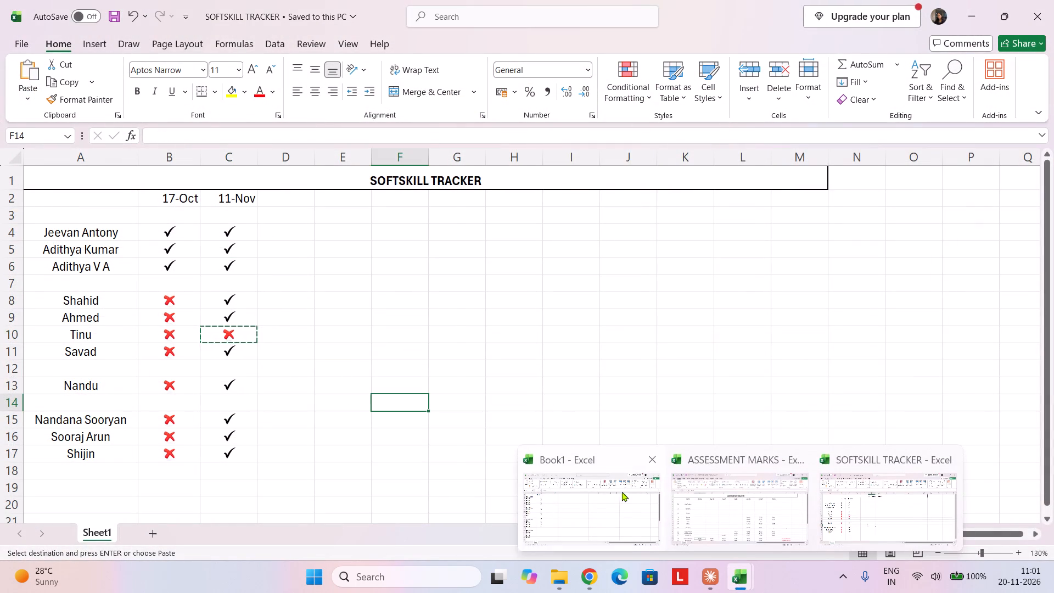
{"action": "left_click", "coordinate": [619, 491]}
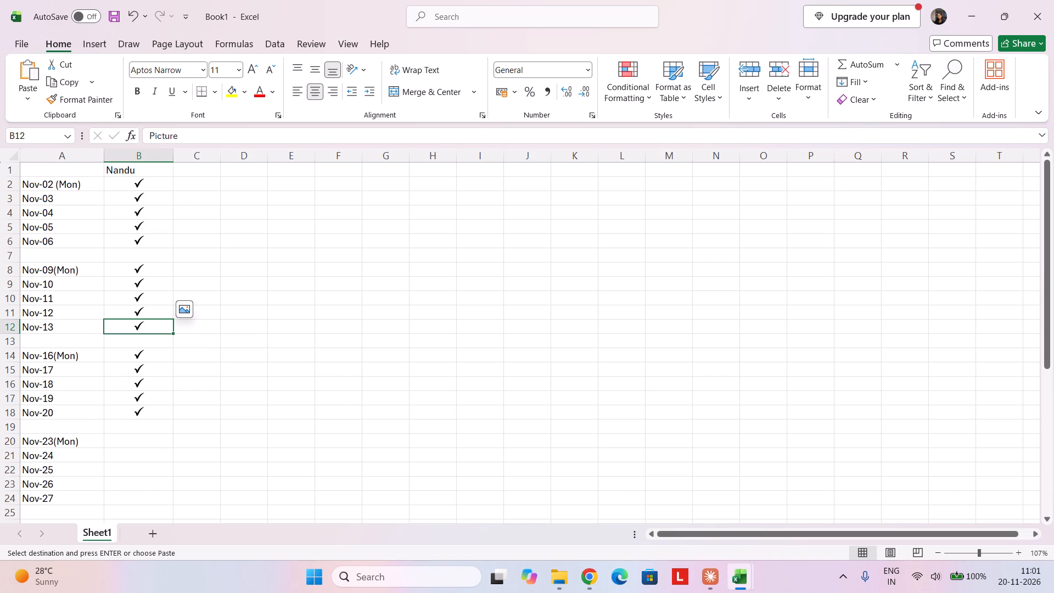
{"action": "key", "text": "ctrl+v"}
{"action": "left_click", "coordinate": [221, 400]}
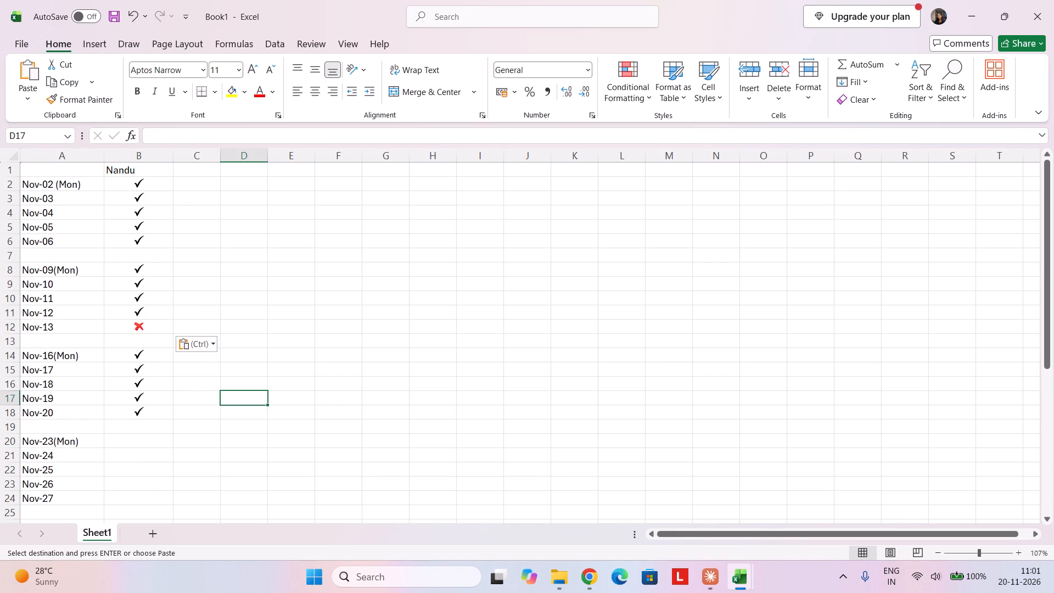
Centre the Nandu header horizontally in cell B1.
{"action": "scroll", "coordinate": [221, 400], "scroll_direction": "up", "scroll_amount": 1}
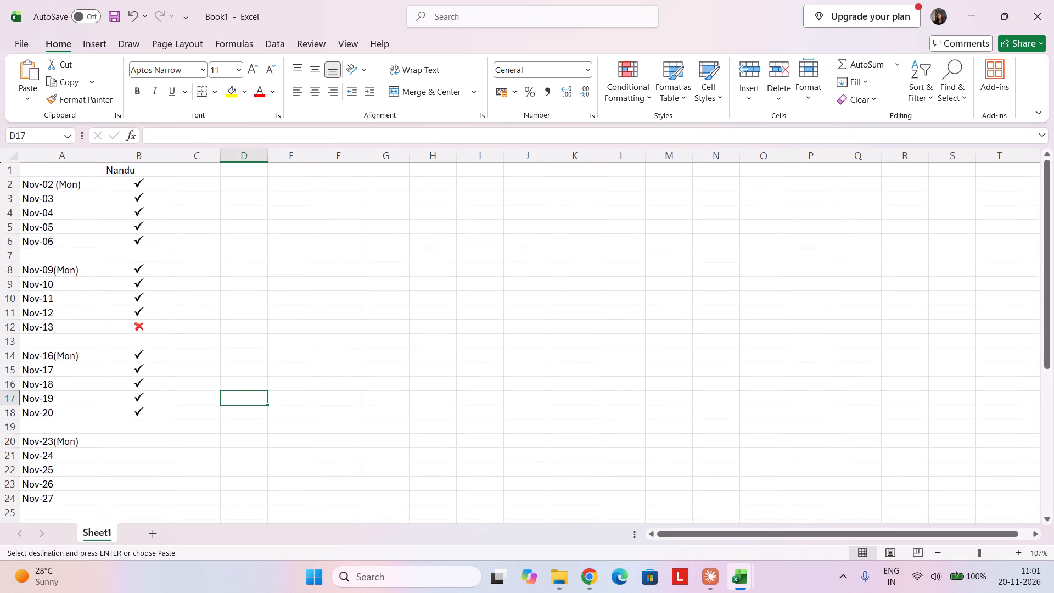
{"action": "left_click", "coordinate": [221, 400]}
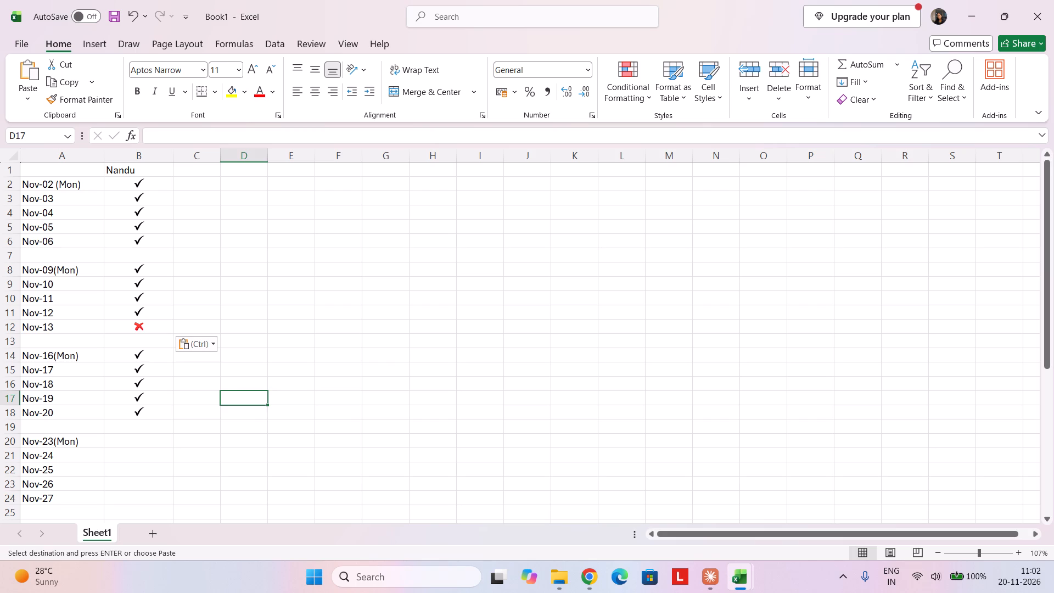
{"action": "left_click", "coordinate": [120, 172]}
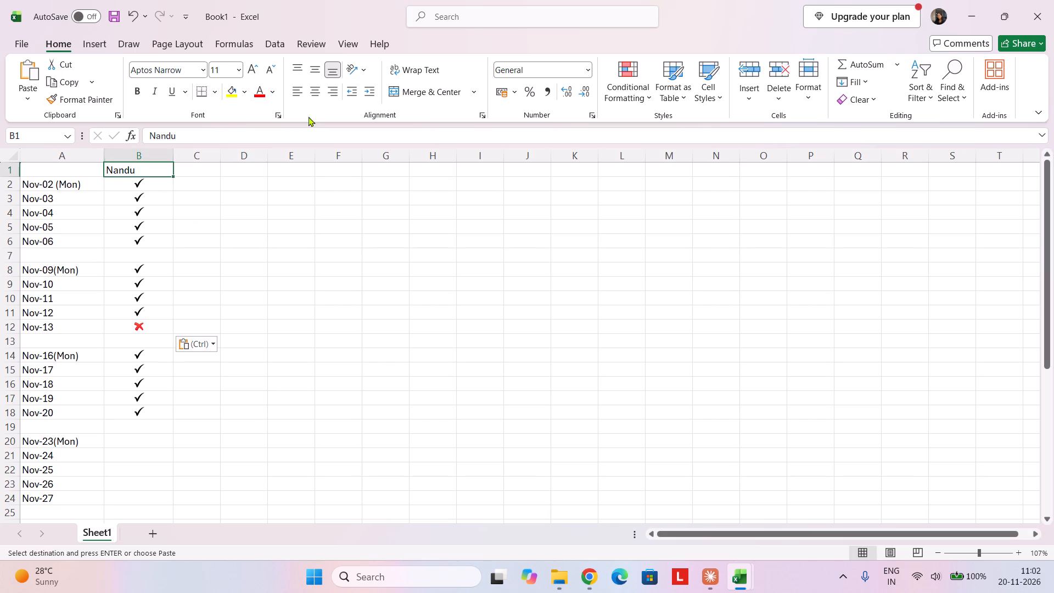
{"action": "left_click", "coordinate": [314, 93]}
{"action": "left_click", "coordinate": [207, 265]}
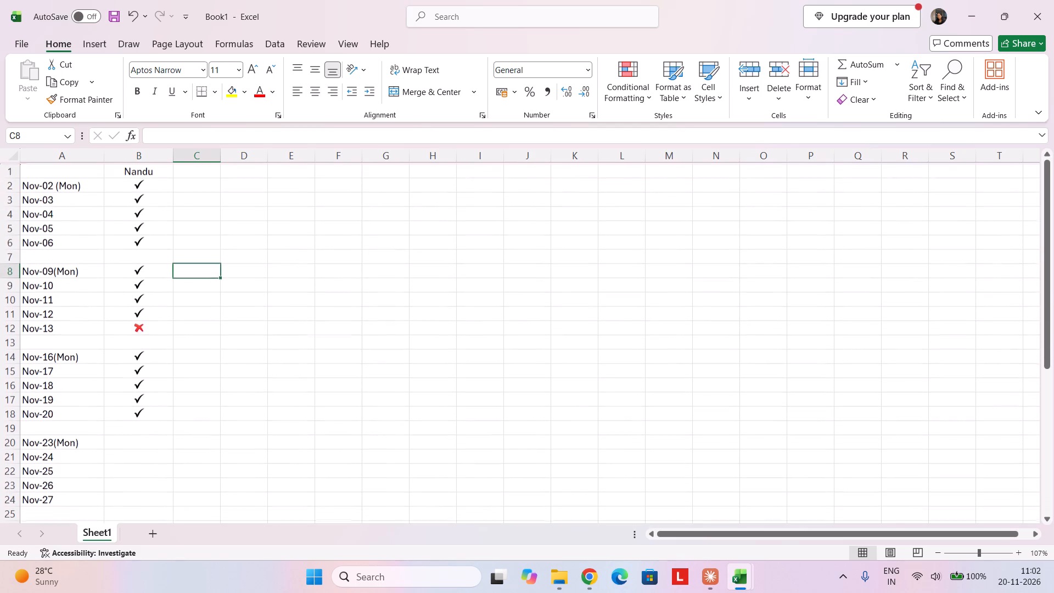
Review the November and December date rows and the marks beside them in the Nandu column.
{"action": "scroll", "coordinate": [83, 363], "scroll_direction": "down", "scroll_amount": 4}
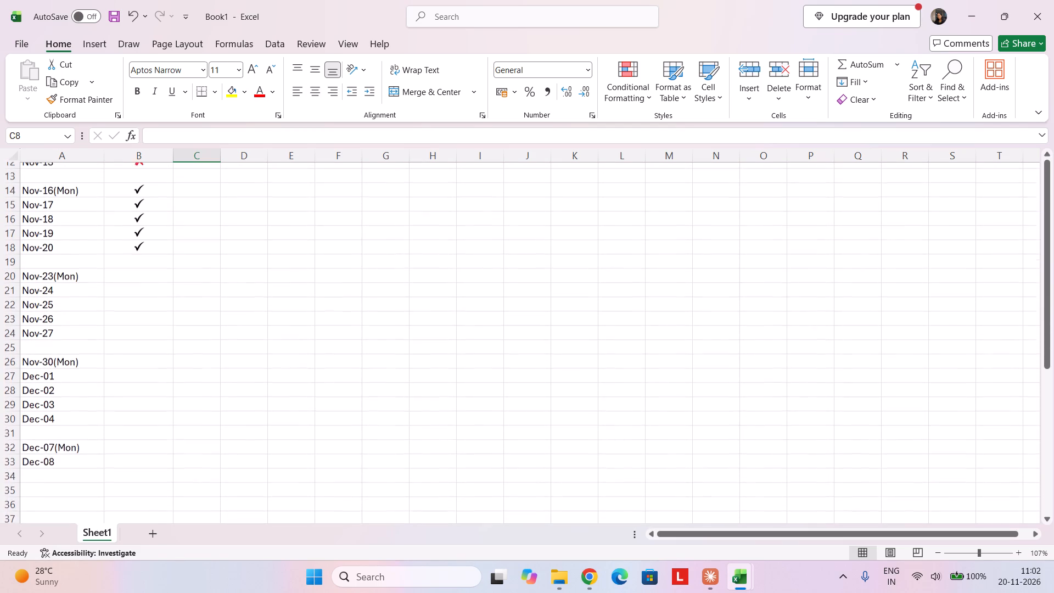
{"action": "scroll", "coordinate": [83, 363], "scroll_direction": "up", "scroll_amount": 1}
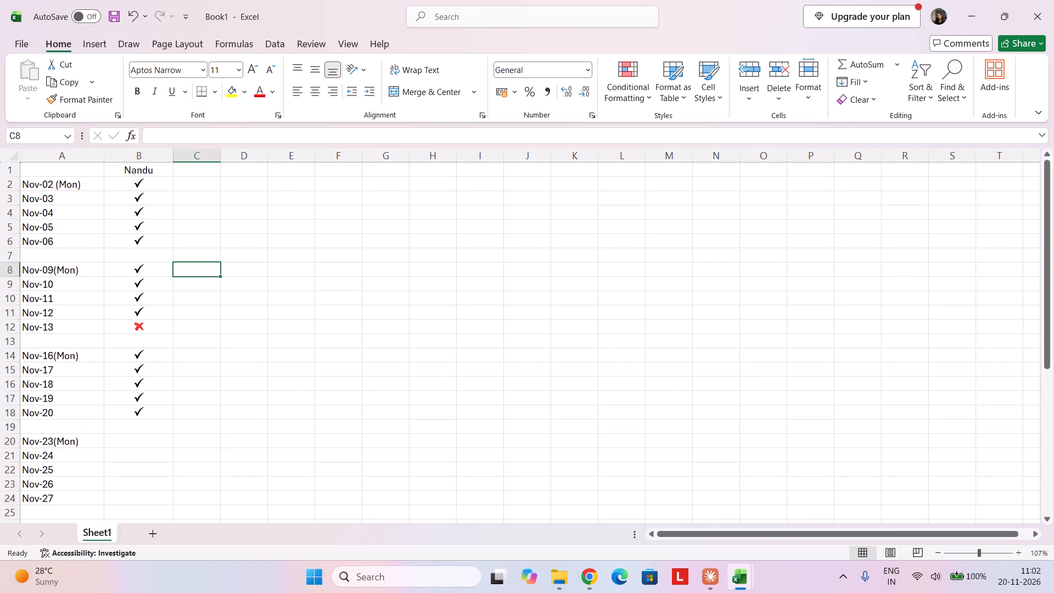
{"action": "scroll", "coordinate": [80, 359], "scroll_direction": "down", "scroll_amount": 4}
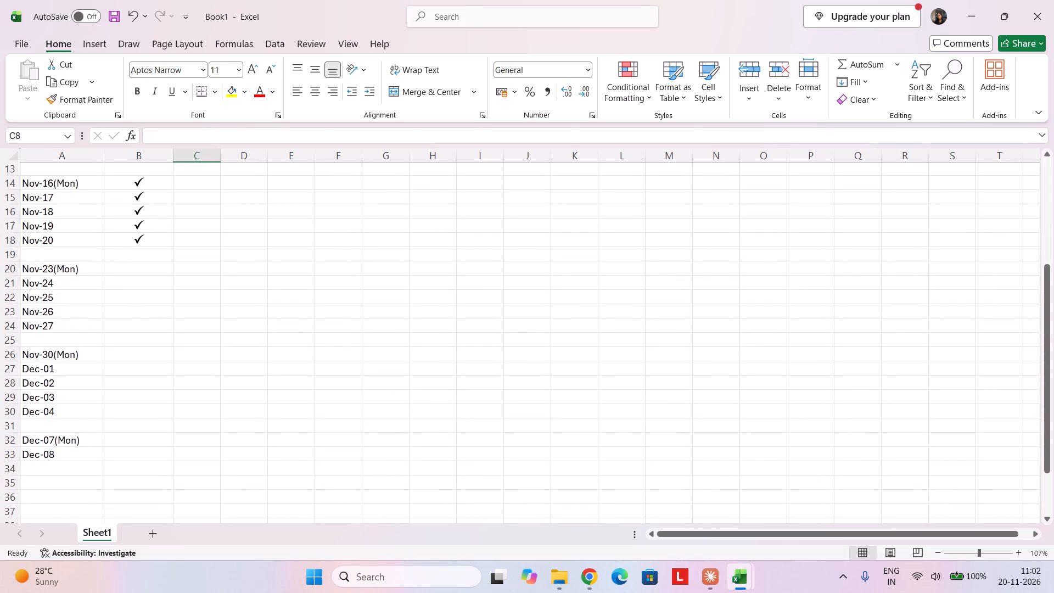
{"action": "left_click_drag", "start_coordinate": [50, 370], "coordinate": [65, 456]}
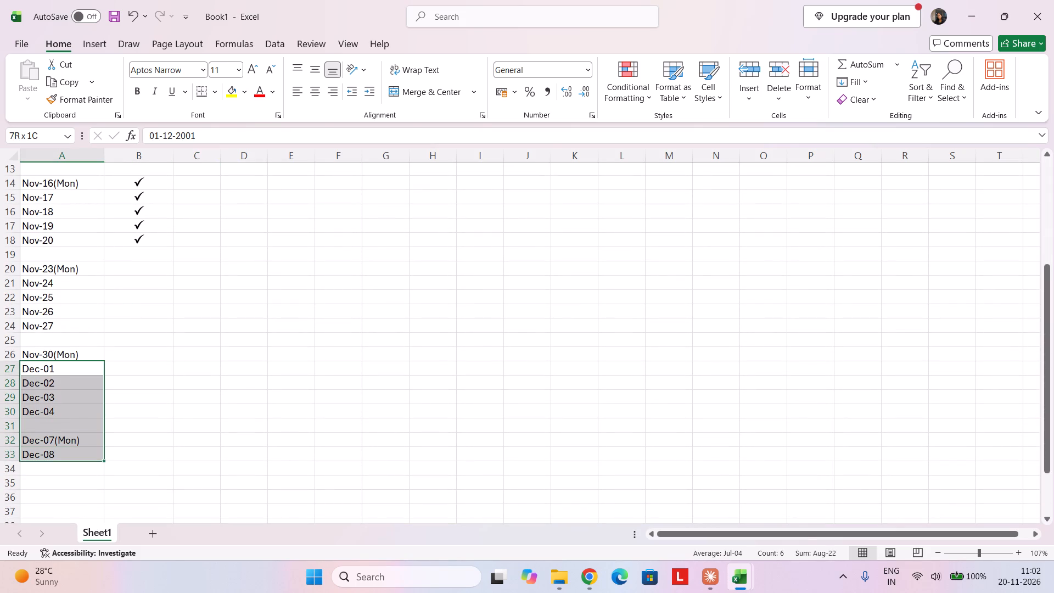
{"action": "left_click_drag", "start_coordinate": [65, 456], "coordinate": [65, 458]}
{"action": "left_click", "coordinate": [136, 411]}
{"action": "scroll", "coordinate": [136, 411], "scroll_direction": "up", "scroll_amount": 1}
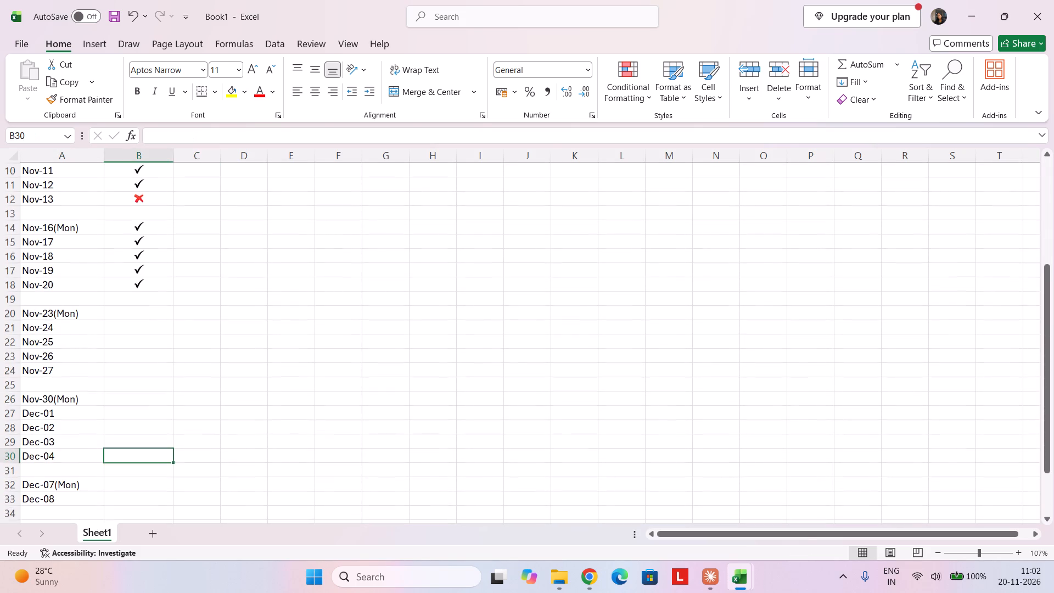
{"action": "scroll", "coordinate": [136, 411], "scroll_direction": "up", "scroll_amount": 2}
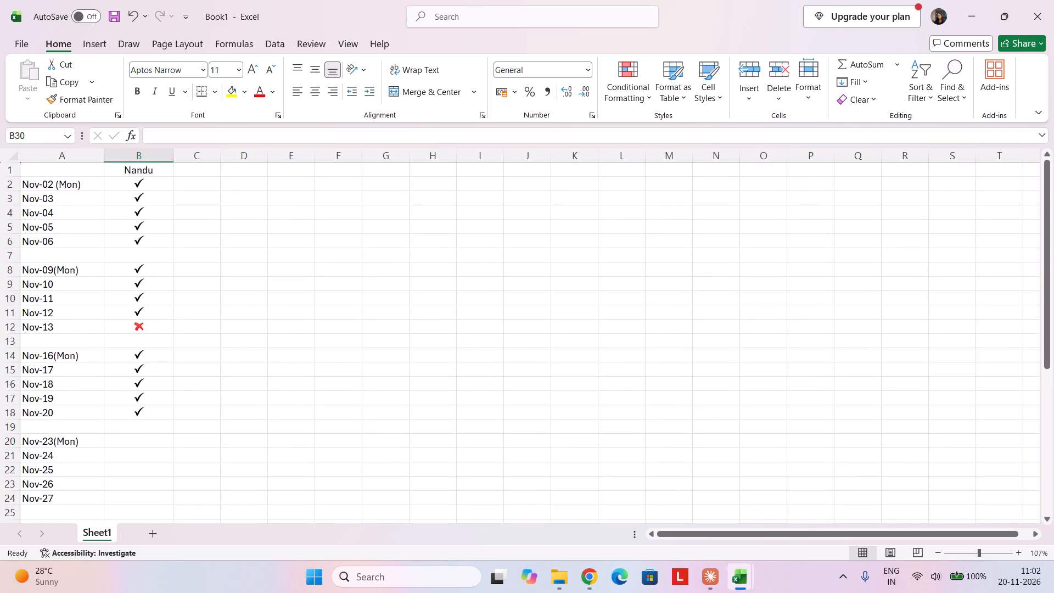
{"action": "scroll", "coordinate": [85, 312], "scroll_direction": "up", "scroll_amount": 2}
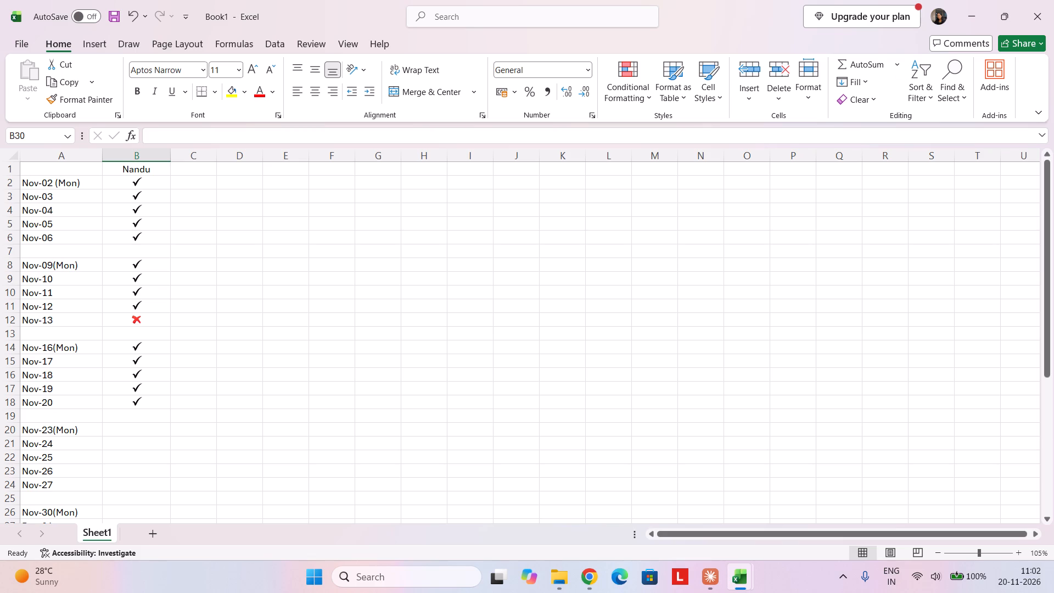
Close the SOFTSKILL TRACKER workbook, the Assessment folder window and the ASSESSMENT MARKS workbook, and return to Book1.
{"action": "left_click", "coordinate": [968, 4]}
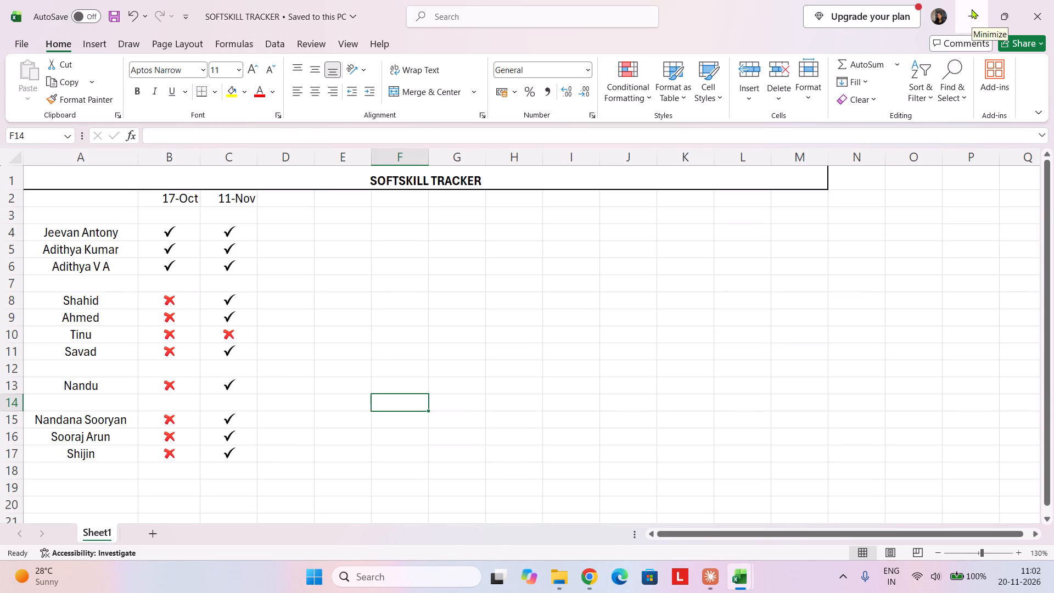
{"action": "left_click", "coordinate": [1051, 9]}
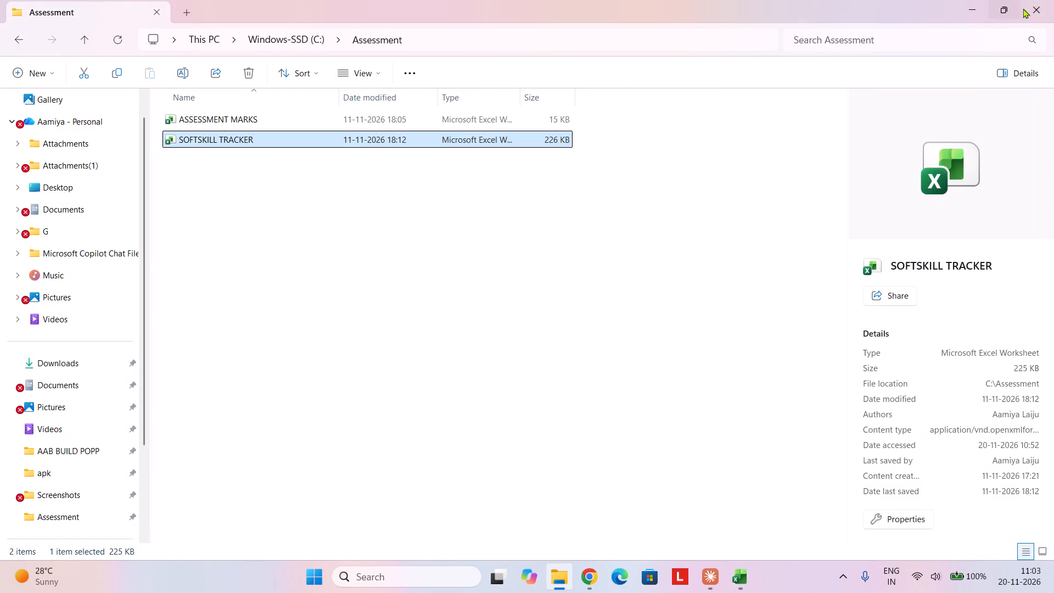
{"action": "left_click", "coordinate": [1035, 10]}
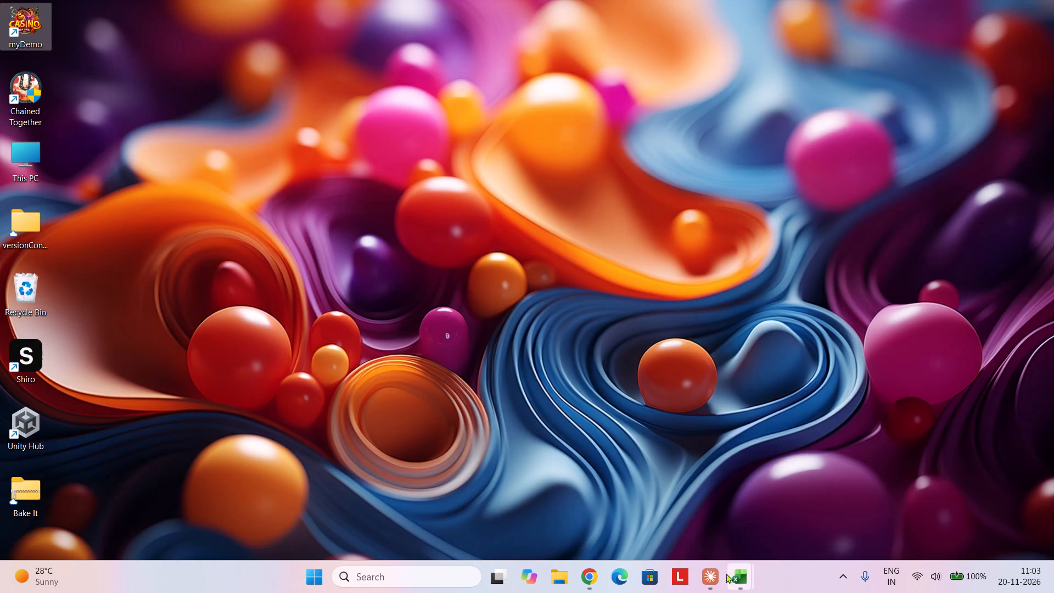
{"action": "left_click", "coordinate": [752, 479]}
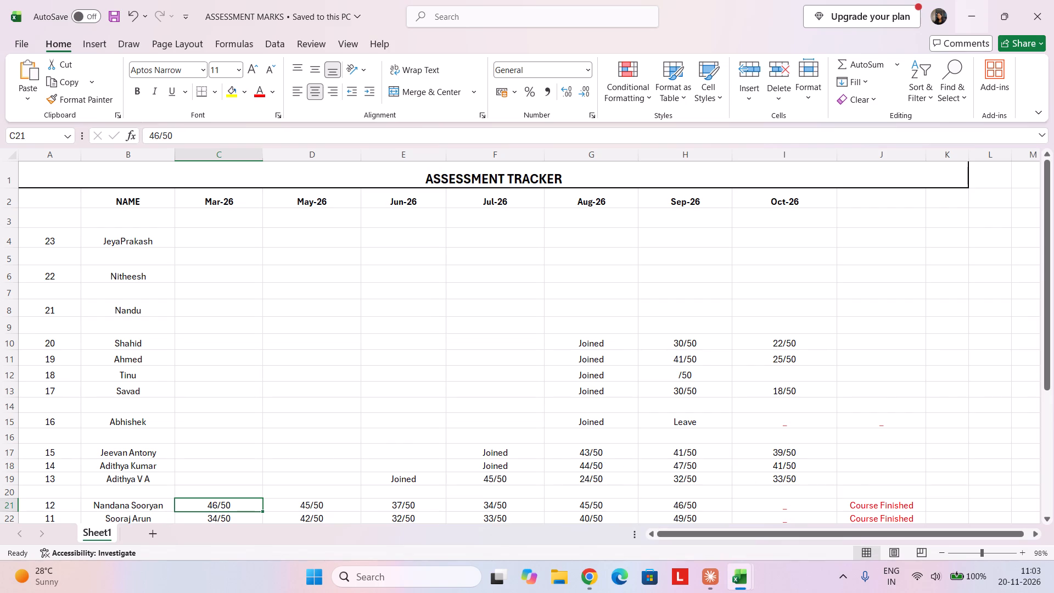
{"action": "left_click", "coordinate": [1046, 18]}
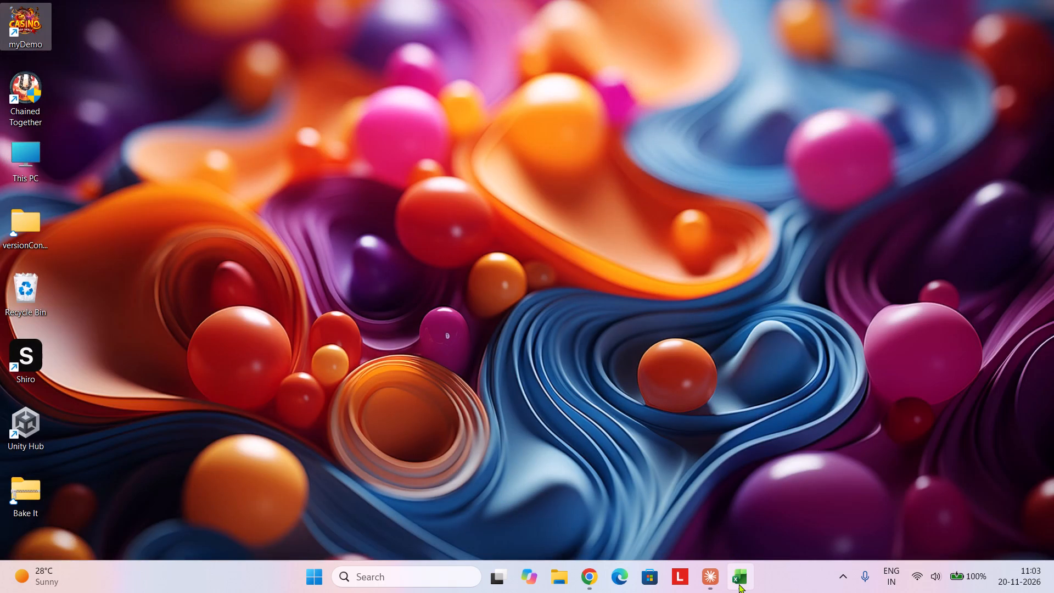
{"action": "left_click", "coordinate": [739, 584]}
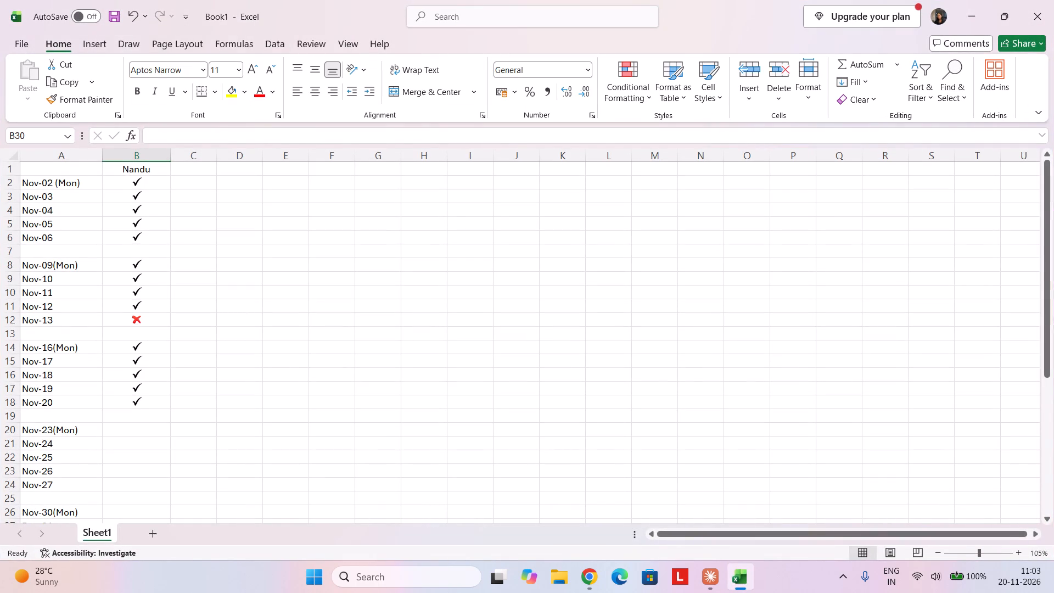
Insert a blank row above the Nandu header row.
{"action": "left_click", "coordinate": [17, 175]}
{"action": "left_click", "coordinate": [10, 171]}
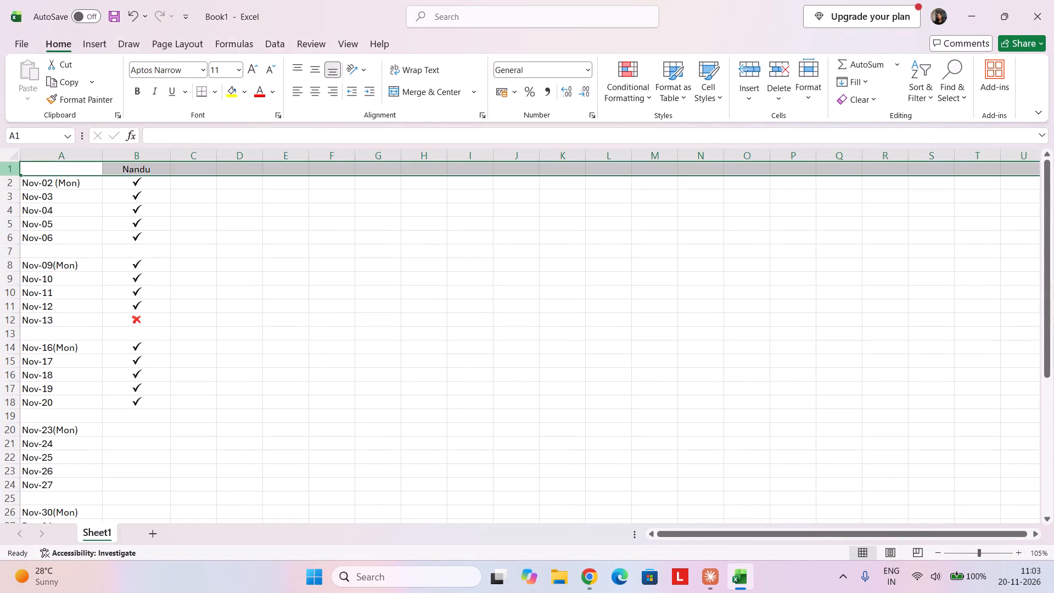
{"action": "right_click", "coordinate": [10, 171]}
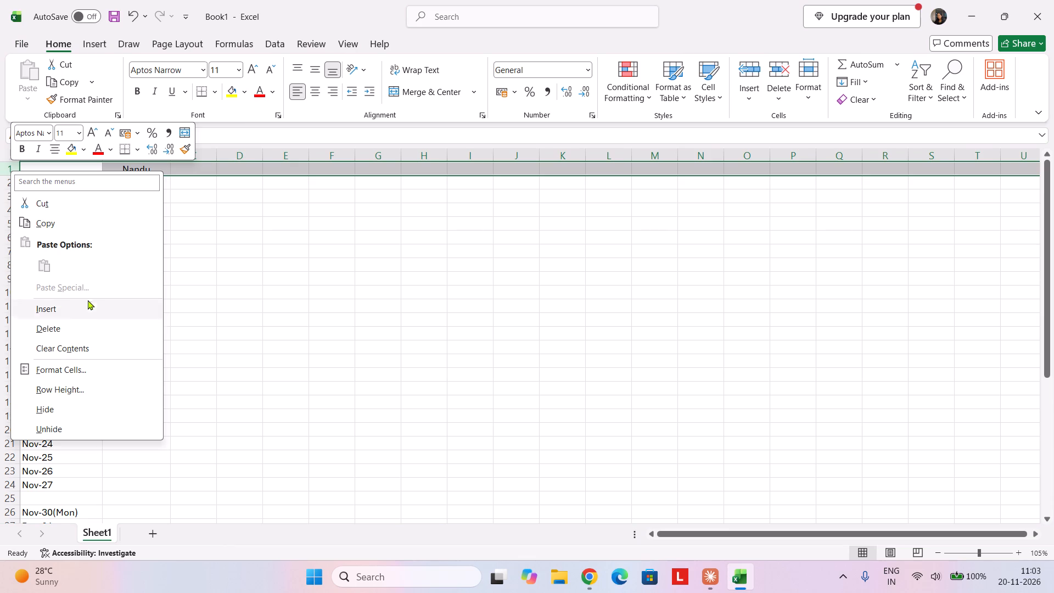
{"action": "left_click", "coordinate": [74, 307]}
{"action": "left_click", "coordinate": [208, 278]}
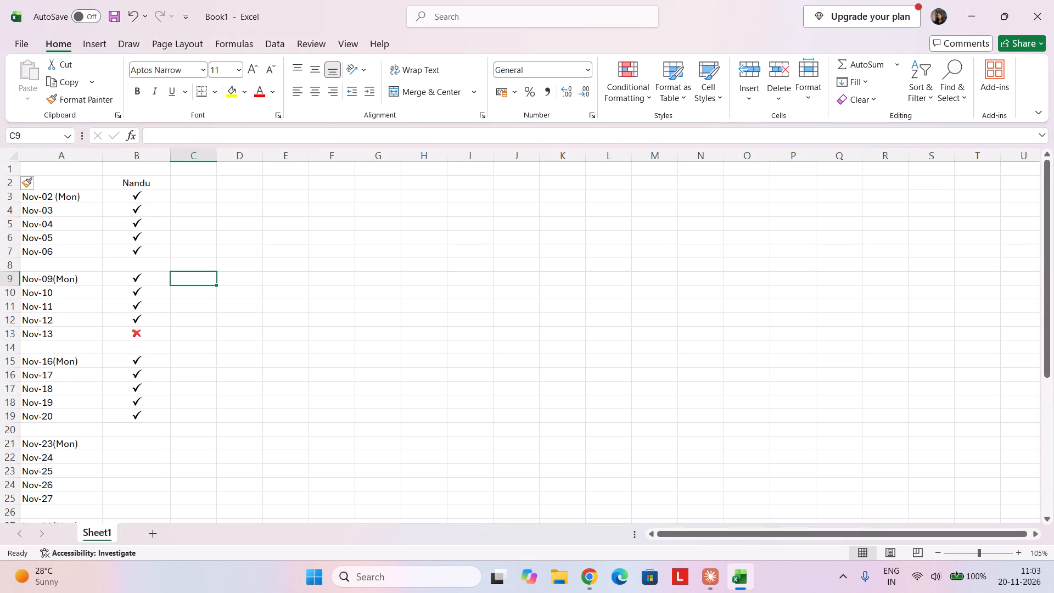
Merge and centre cells A1 to M1 and enter the title "Attendence Tracker".
{"action": "left_click_drag", "start_coordinate": [85, 172], "coordinate": [351, 161]}
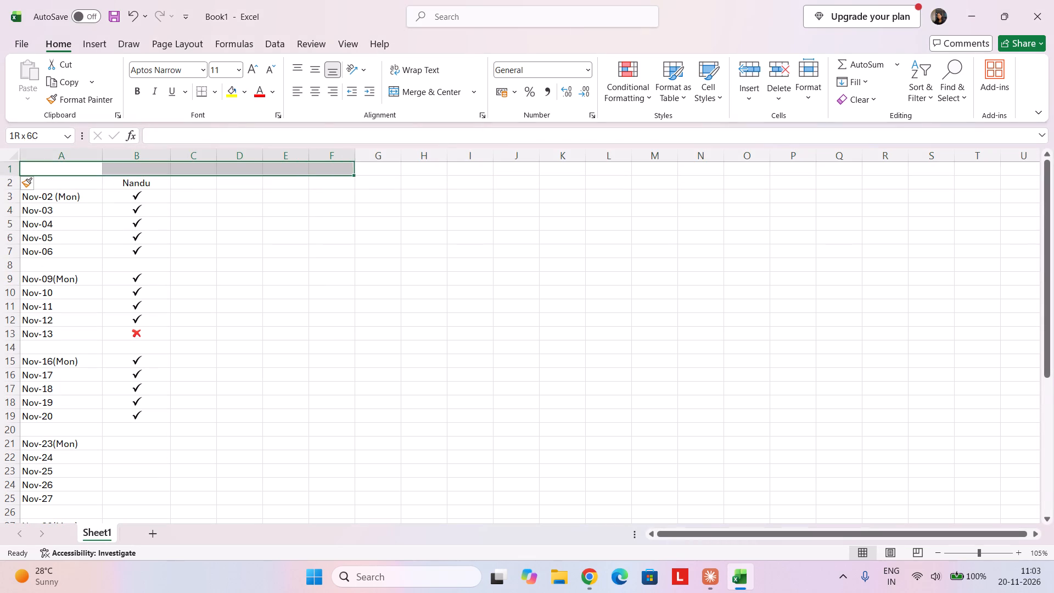
{"action": "left_click_drag", "start_coordinate": [351, 161], "coordinate": [664, 107]}
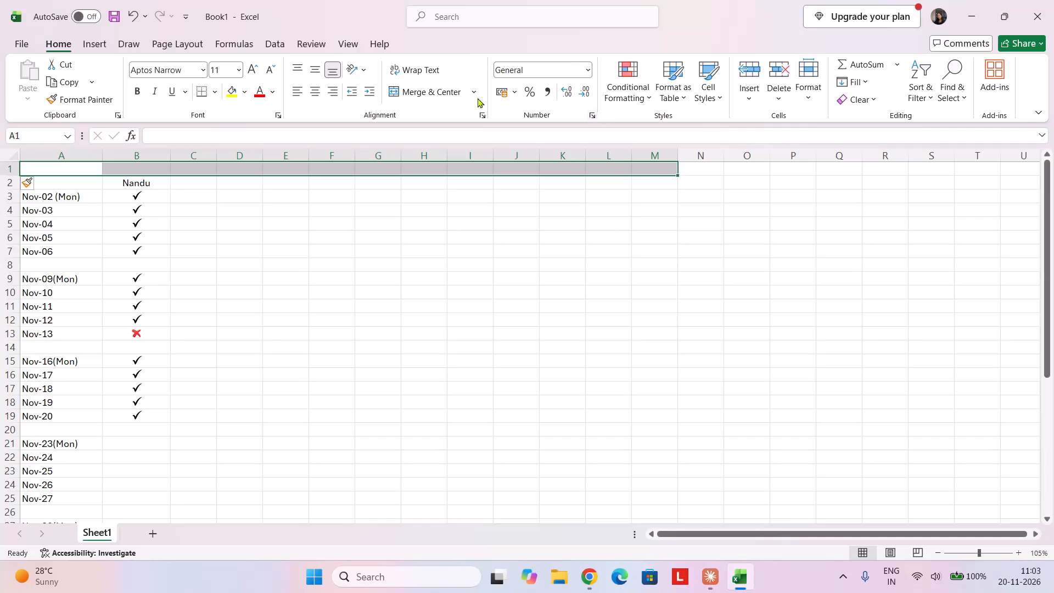
{"action": "left_click", "coordinate": [438, 88]}
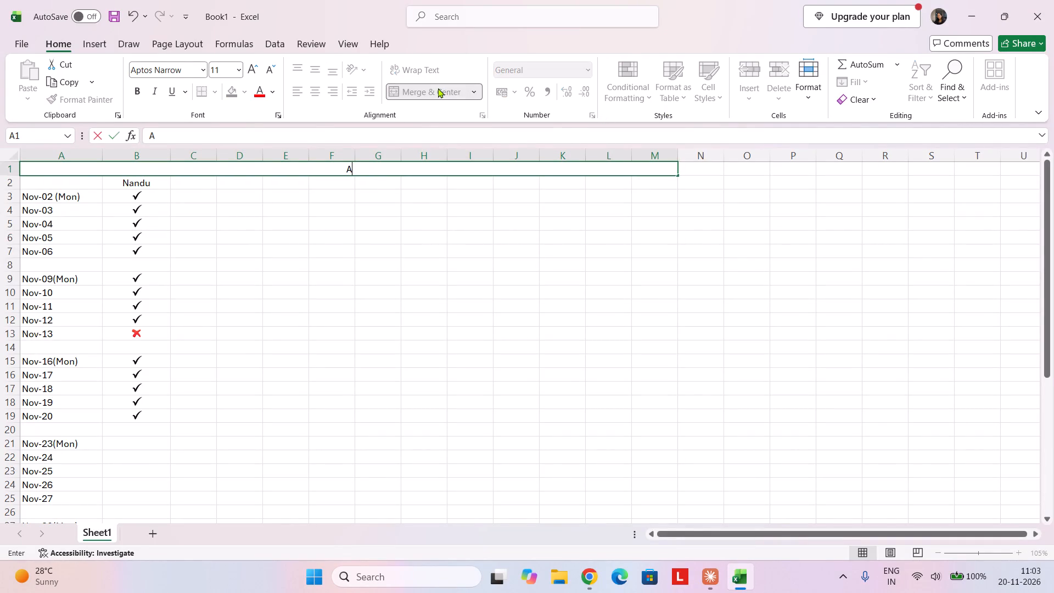
{"action": "type", "text": "ttendence"}
{"action": "key", "text": "space"}
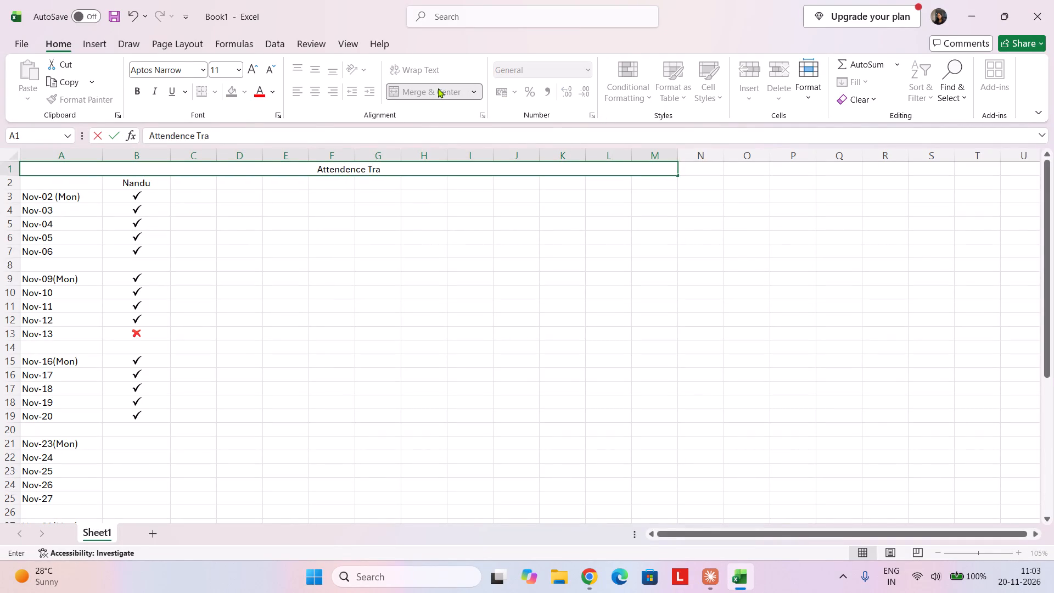
{"action": "left_click", "coordinate": [492, 180]}
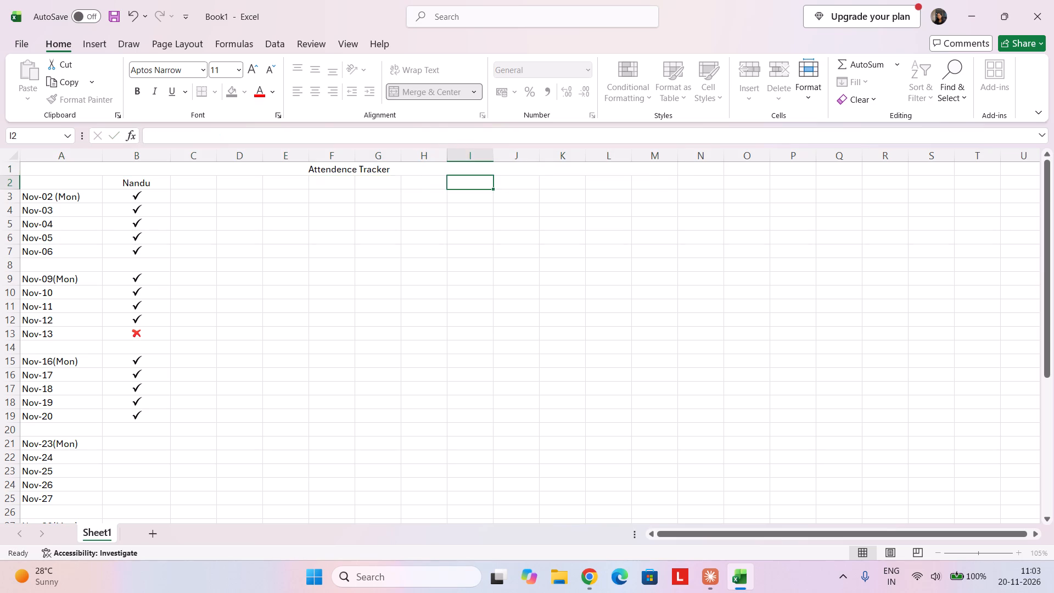
Set the font of the Attendence Tracker title to Arial Black.
{"action": "left_click", "coordinate": [311, 164]}
{"action": "left_click_drag", "start_coordinate": [307, 170], "coordinate": [371, 173]}
{"action": "left_click", "coordinate": [203, 64]}
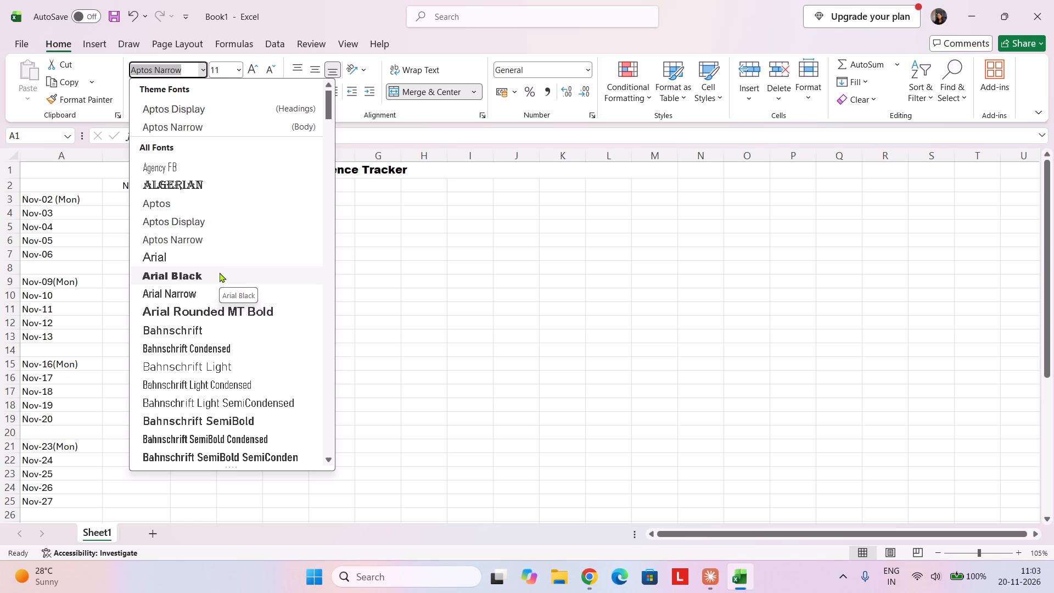
{"action": "scroll", "coordinate": [227, 404], "scroll_direction": "down", "scroll_amount": 2}
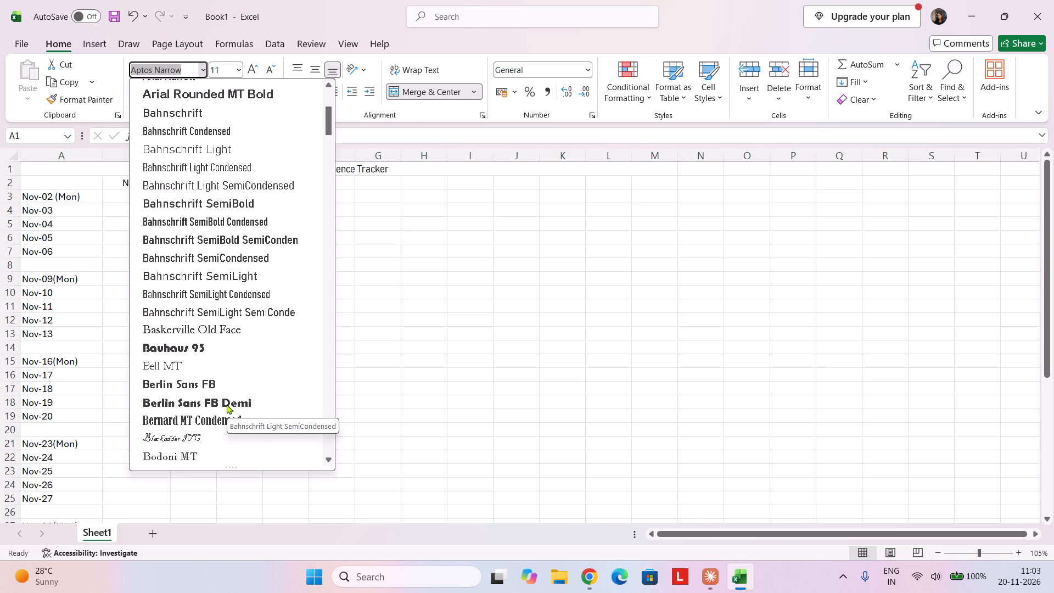
{"action": "scroll", "coordinate": [217, 399], "scroll_direction": "down", "scroll_amount": 2}
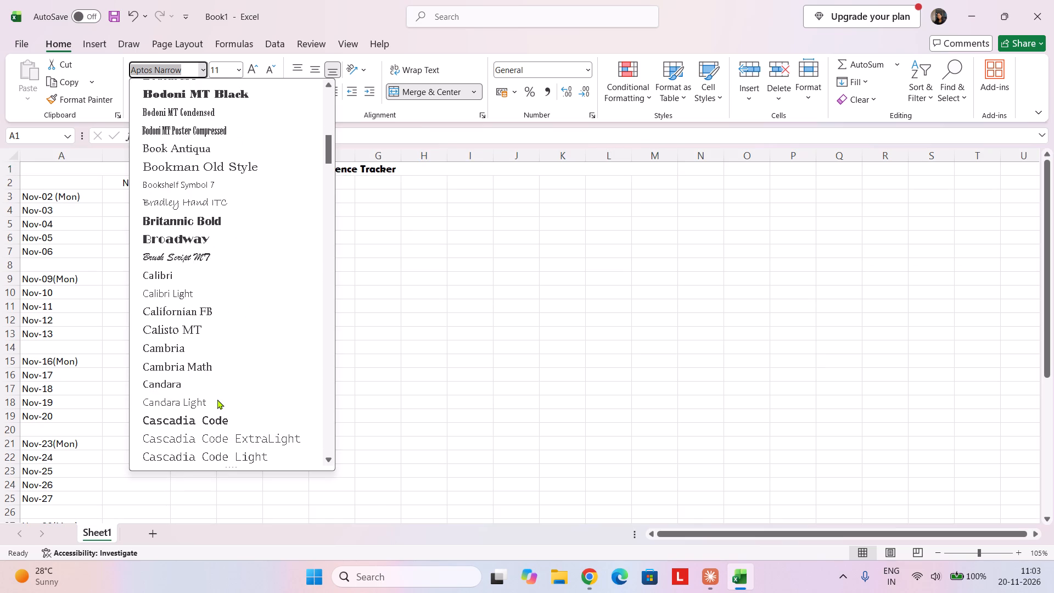
{"action": "scroll", "coordinate": [217, 399], "scroll_direction": "down", "scroll_amount": 2}
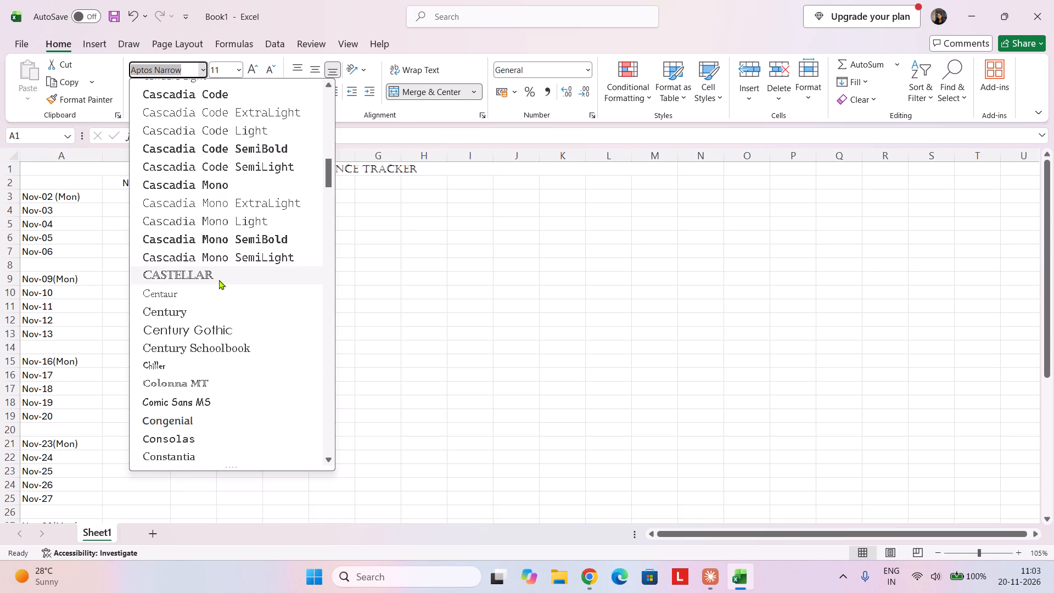
{"action": "scroll", "coordinate": [217, 403], "scroll_direction": "down", "scroll_amount": 1}
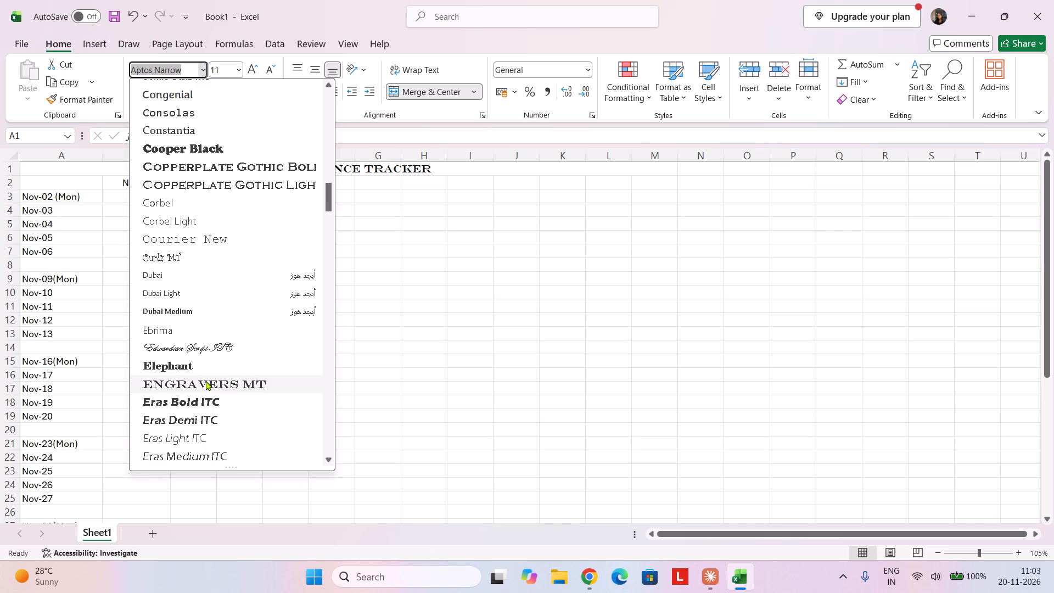
{"action": "scroll", "coordinate": [206, 381], "scroll_direction": "down", "scroll_amount": 1}
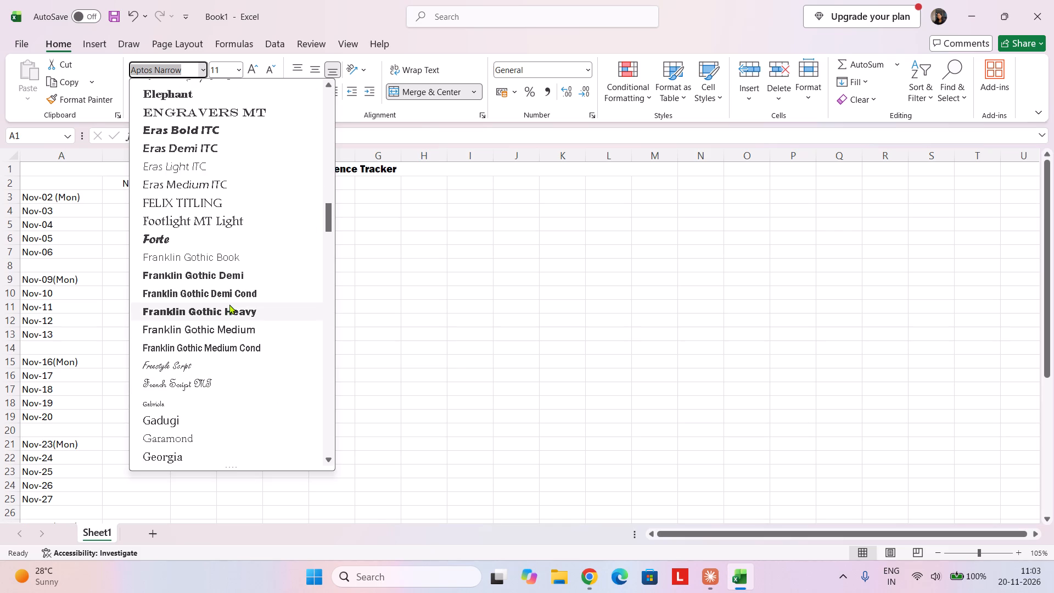
{"action": "scroll", "coordinate": [210, 439], "scroll_direction": "down", "scroll_amount": 3}
{"action": "scroll", "coordinate": [210, 439], "scroll_direction": "up", "scroll_amount": 1}
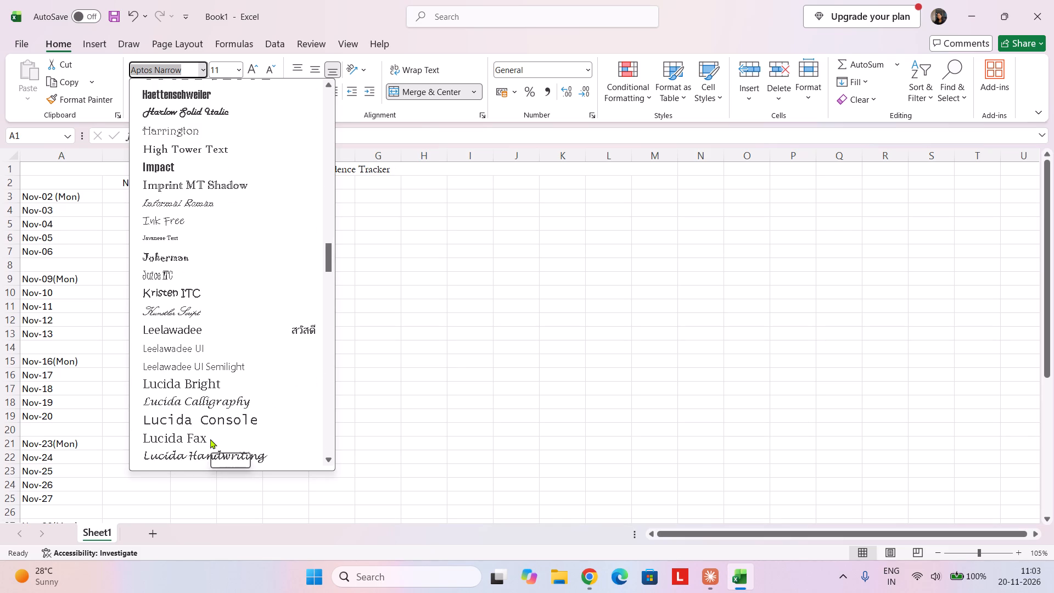
{"action": "scroll", "coordinate": [210, 439], "scroll_direction": "up", "scroll_amount": 1}
{"action": "scroll", "coordinate": [260, 152], "scroll_direction": "down", "scroll_amount": 1}
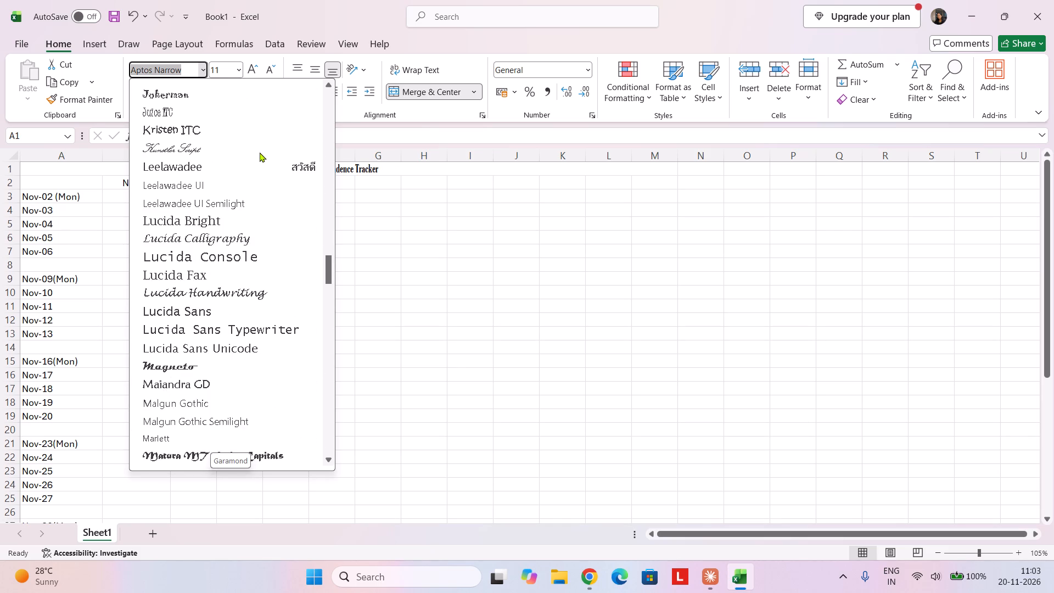
{"action": "scroll", "coordinate": [260, 152], "scroll_direction": "down", "scroll_amount": 2}
{"action": "scroll", "coordinate": [260, 152], "scroll_direction": "up", "scroll_amount": 6}
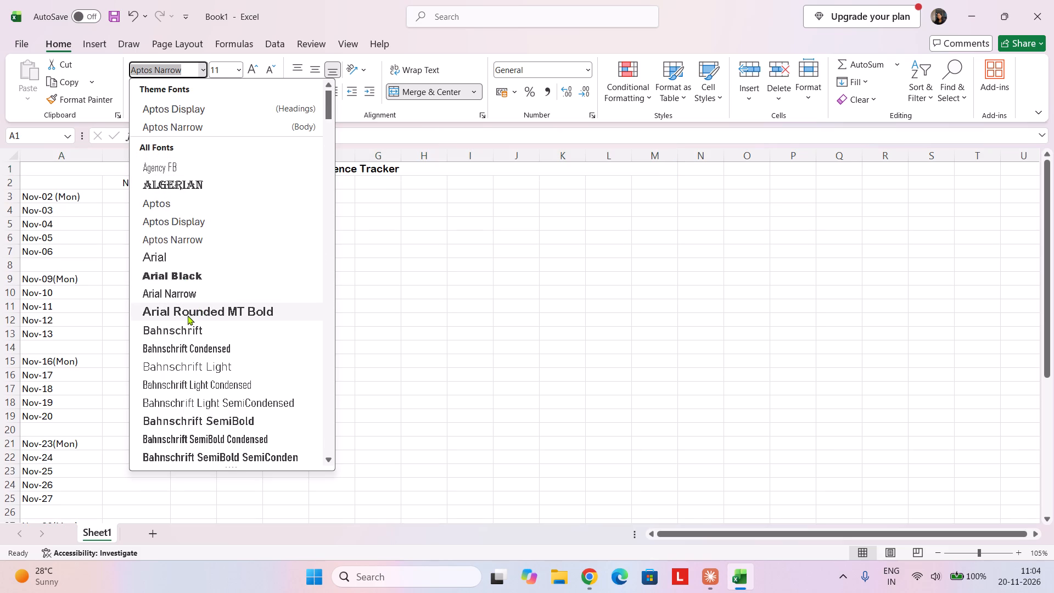
{"action": "left_click", "coordinate": [220, 270]}
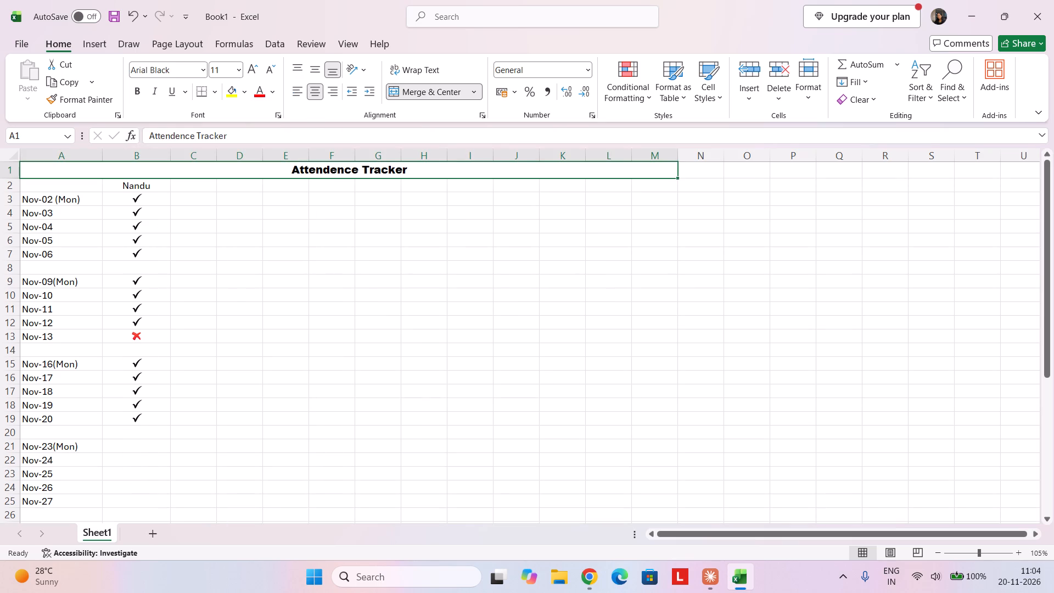
Change the font of the Attendence Tracker title to Stencil.
{"action": "left_click", "coordinate": [201, 69]}
{"action": "scroll", "coordinate": [195, 281], "scroll_direction": "down", "scroll_amount": 1}
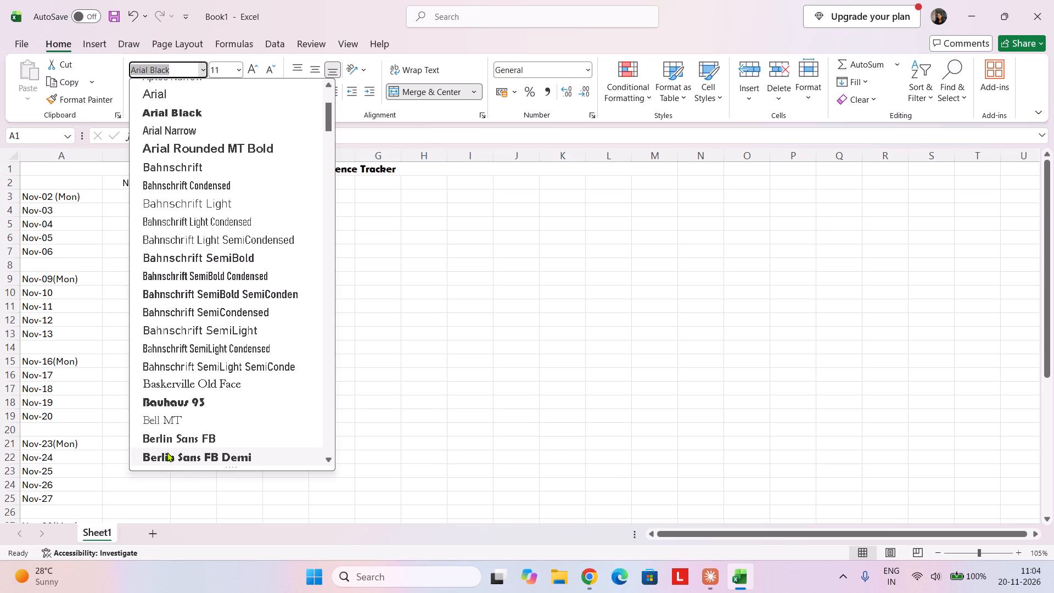
{"action": "scroll", "coordinate": [167, 452], "scroll_direction": "down", "scroll_amount": 2}
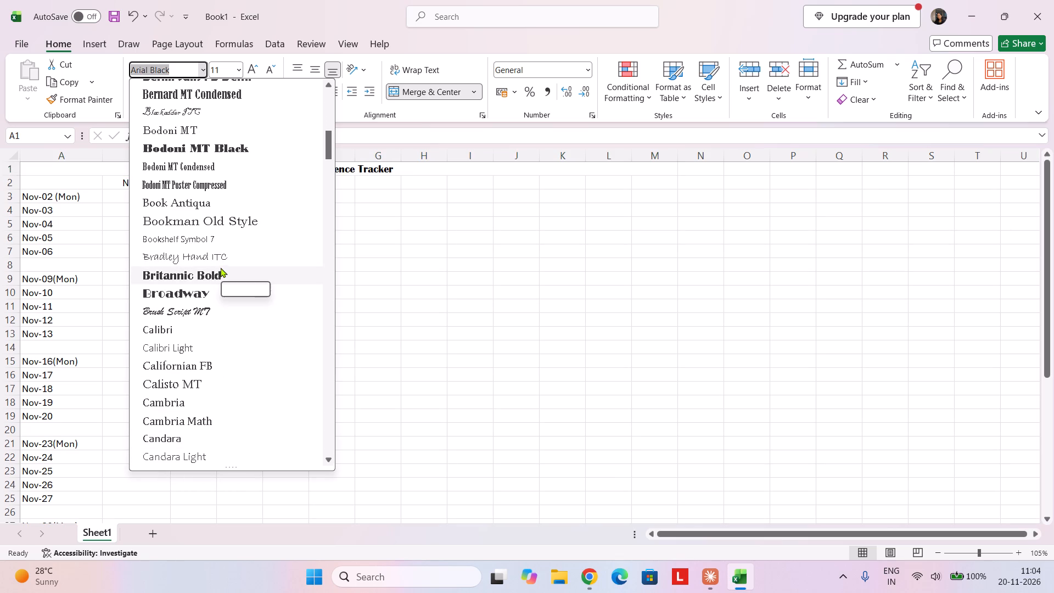
{"action": "scroll", "coordinate": [148, 395], "scroll_direction": "down", "scroll_amount": 10}
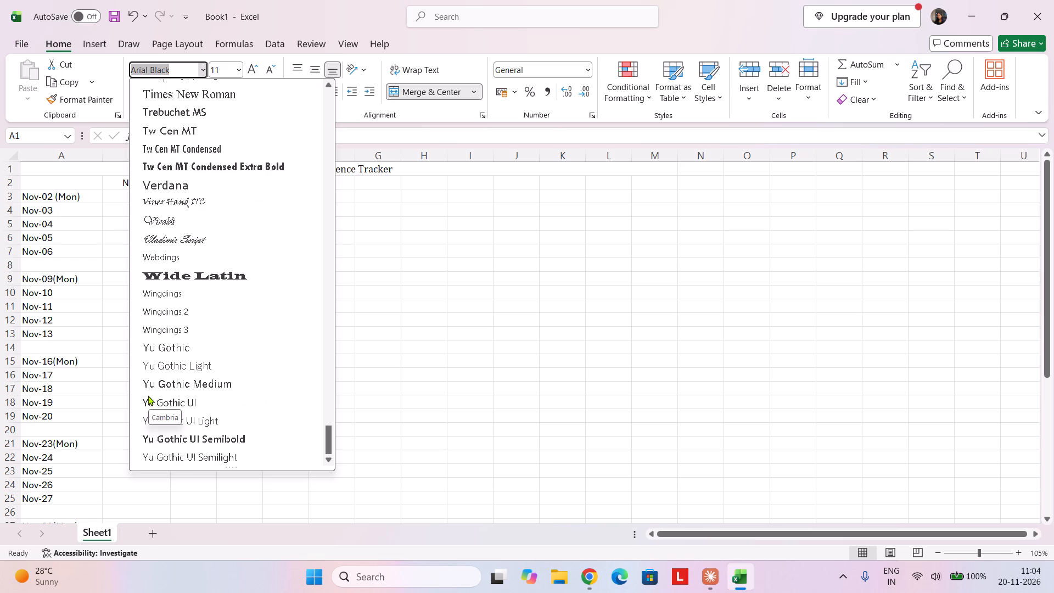
{"action": "scroll", "coordinate": [148, 395], "scroll_direction": "down", "scroll_amount": 3}
{"action": "scroll", "coordinate": [253, 357], "scroll_direction": "up", "scroll_amount": 1}
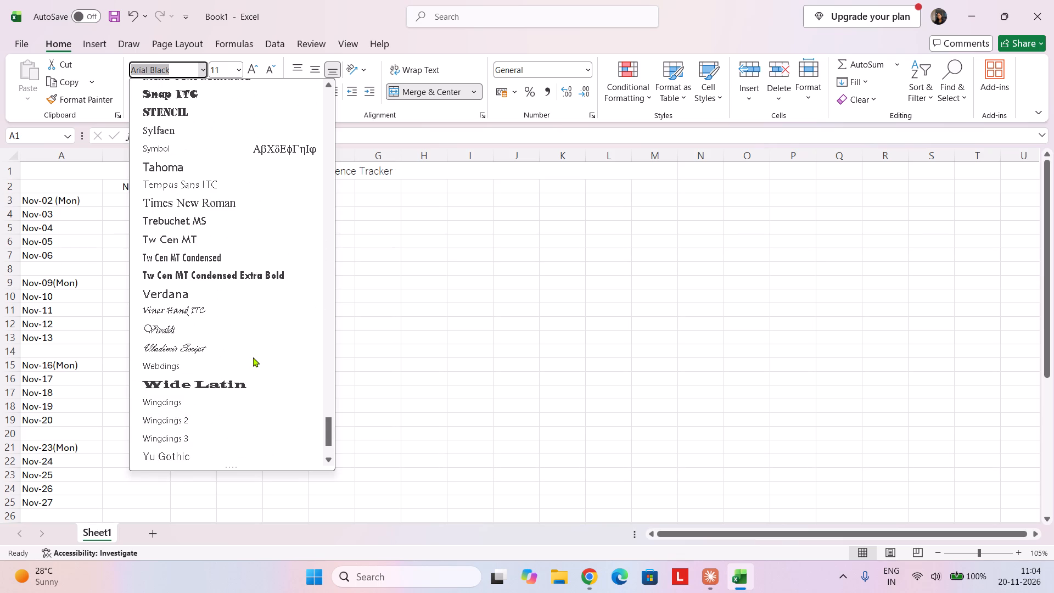
{"action": "scroll", "coordinate": [253, 357], "scroll_direction": "down", "scroll_amount": 3}
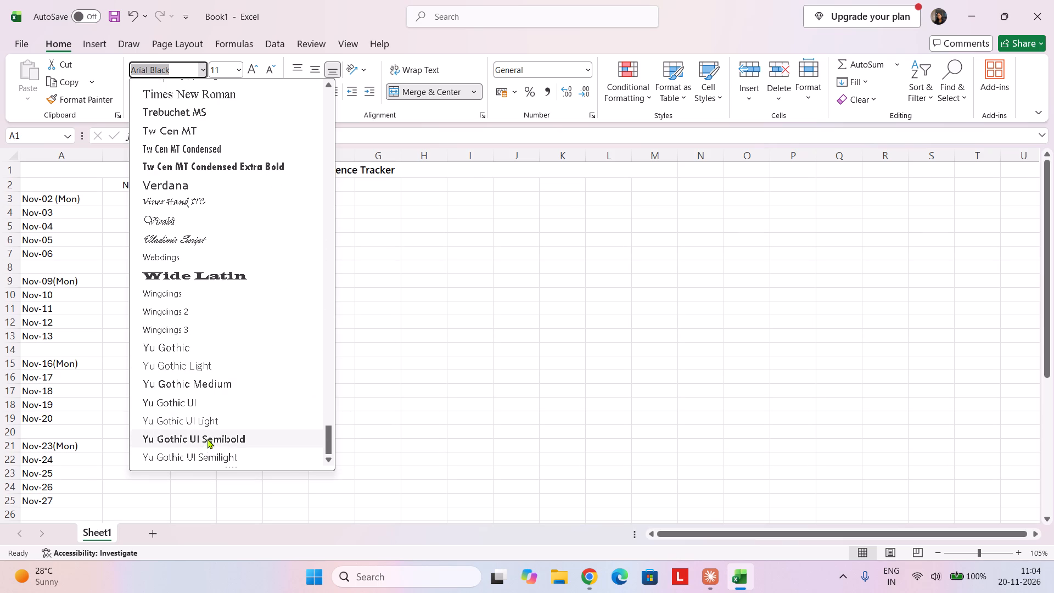
{"action": "scroll", "coordinate": [208, 439], "scroll_direction": "up", "scroll_amount": 1}
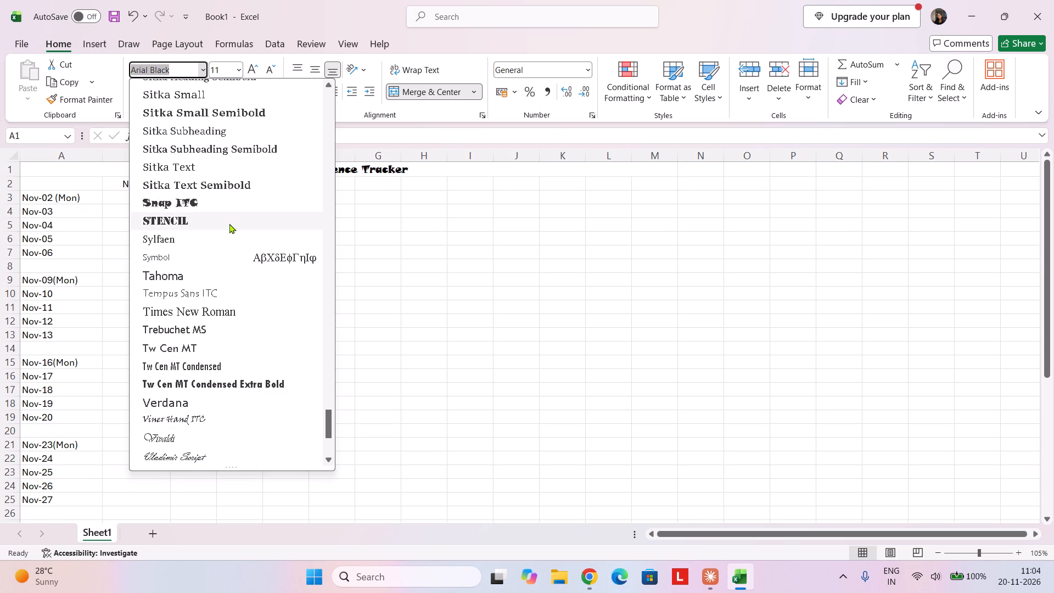
{"action": "left_click", "coordinate": [228, 222]}
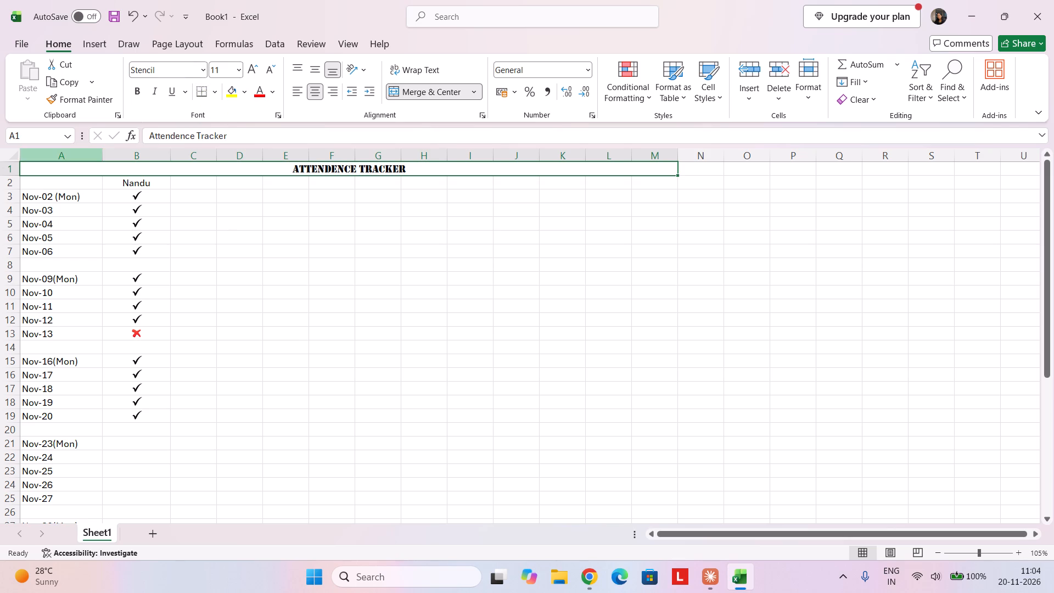
Increase the height of title row 1 to nearly twice that of the date rows.
{"action": "left_click_drag", "start_coordinate": [15, 174], "coordinate": [24, 192]}
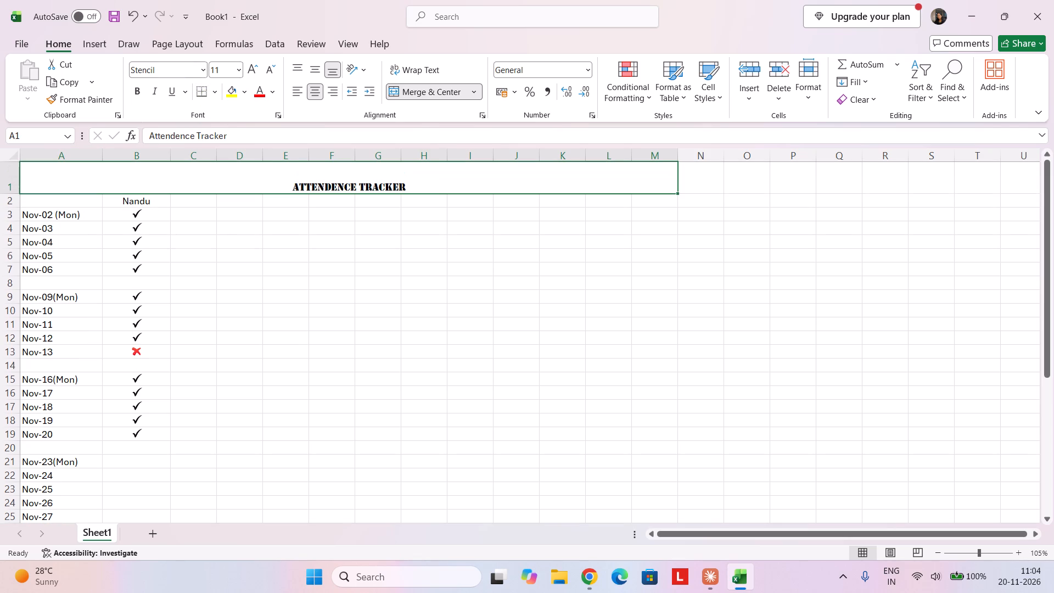
{"action": "left_click_drag", "start_coordinate": [14, 192], "coordinate": [14, 182]}
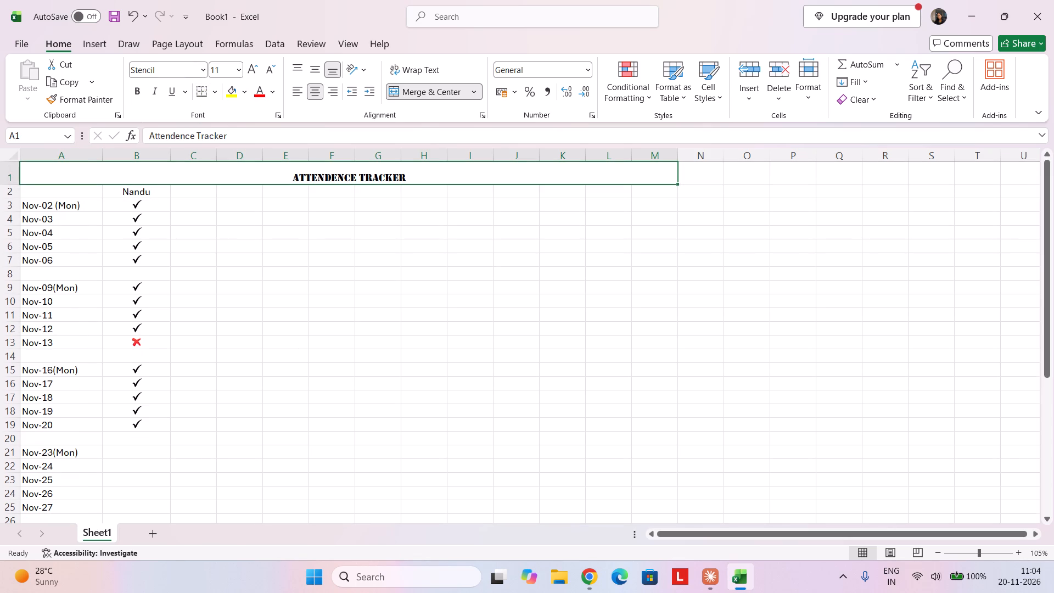
Apply thick outside borders to the merged Attendence Tracker title cell.
{"action": "left_click", "coordinate": [210, 87]}
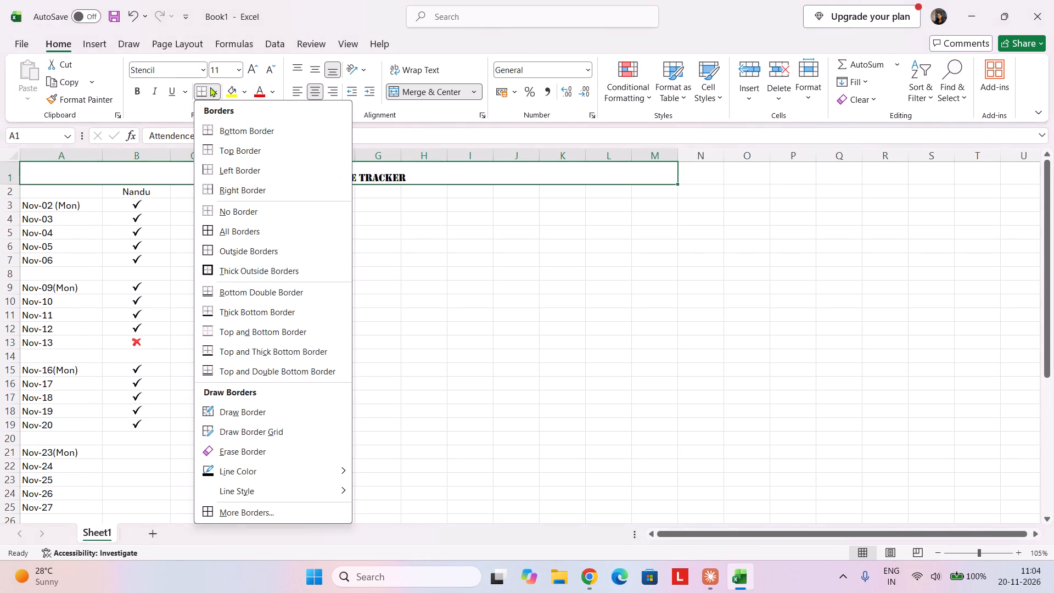
{"action": "left_click", "coordinate": [229, 265]}
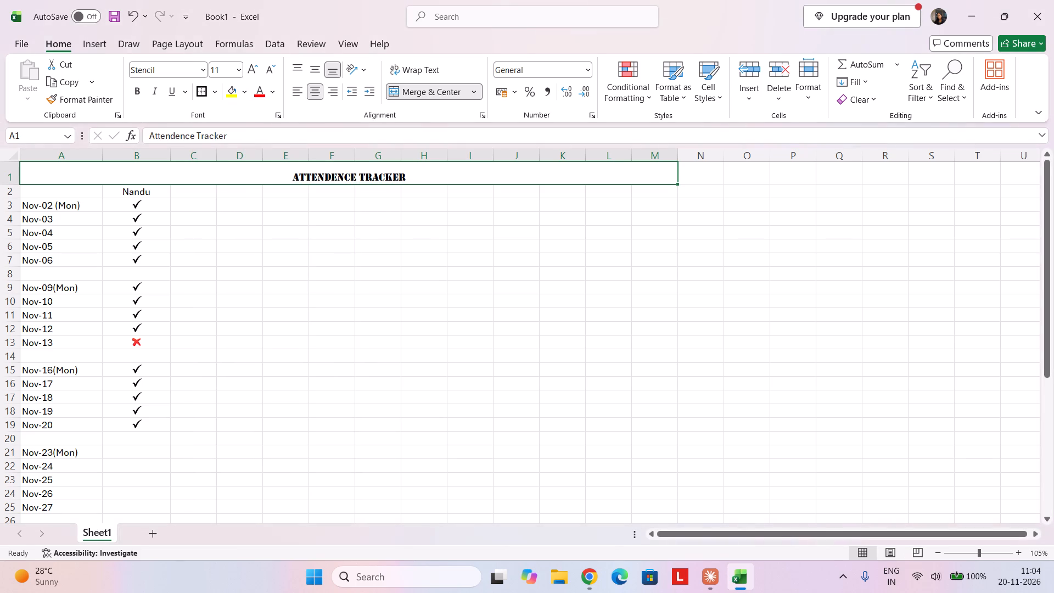
{"action": "left_click", "coordinate": [349, 253]}
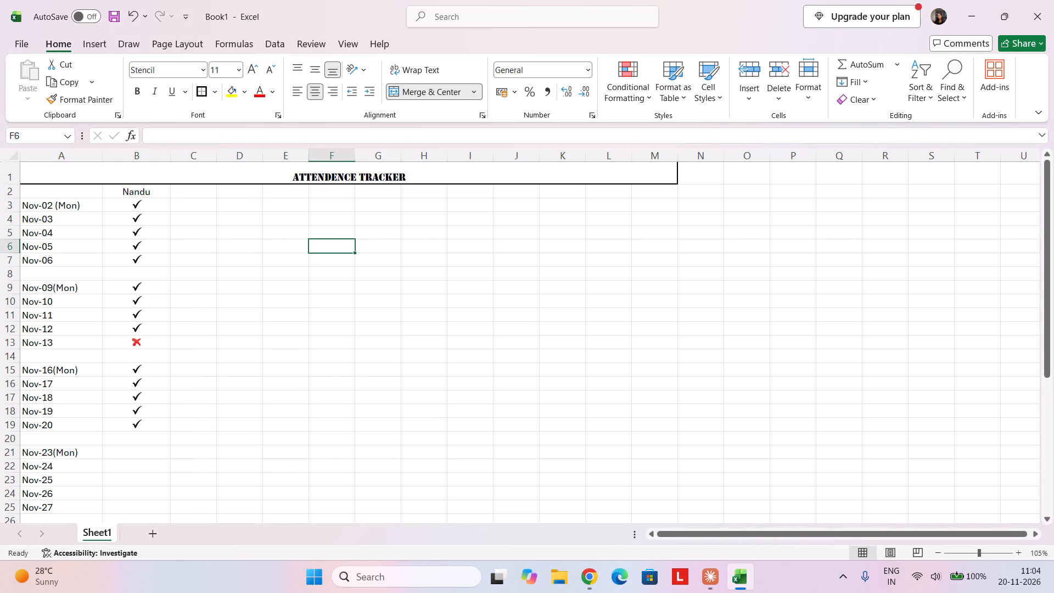
Set the font size of the Attendence Tracker title to 14.
{"action": "left_click", "coordinate": [284, 169]}
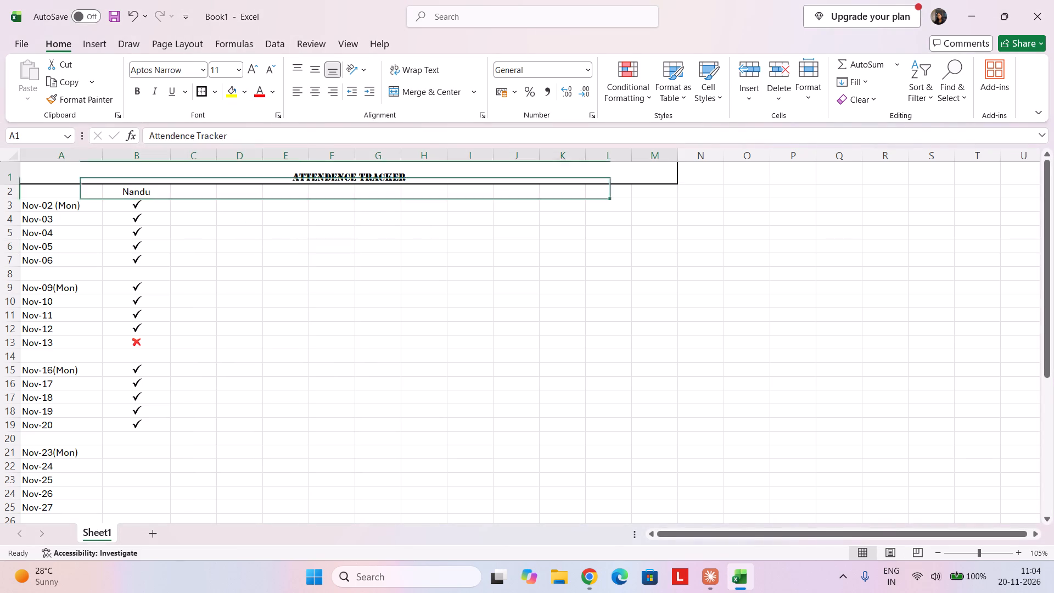
{"action": "left_click", "coordinate": [234, 70]}
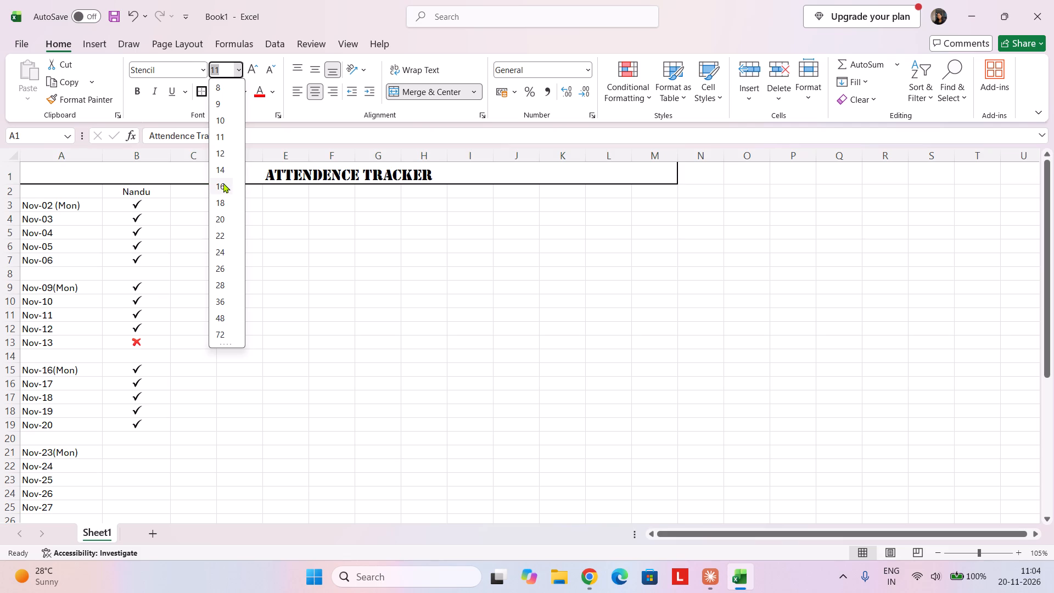
{"action": "left_click", "coordinate": [220, 172]}
{"action": "left_click", "coordinate": [238, 281]}
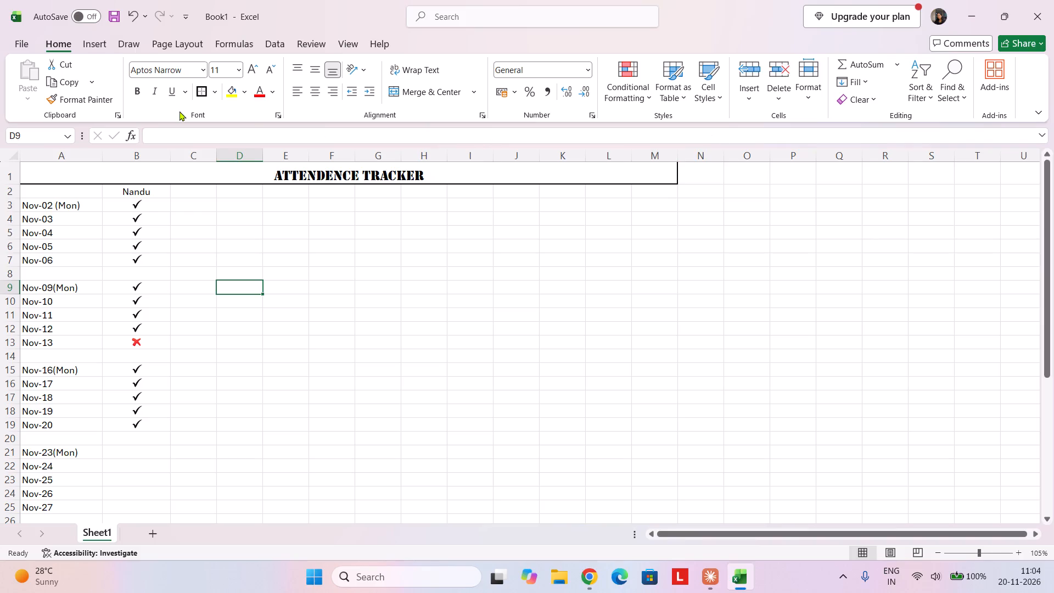
{"action": "left_click", "coordinate": [25, 47]}
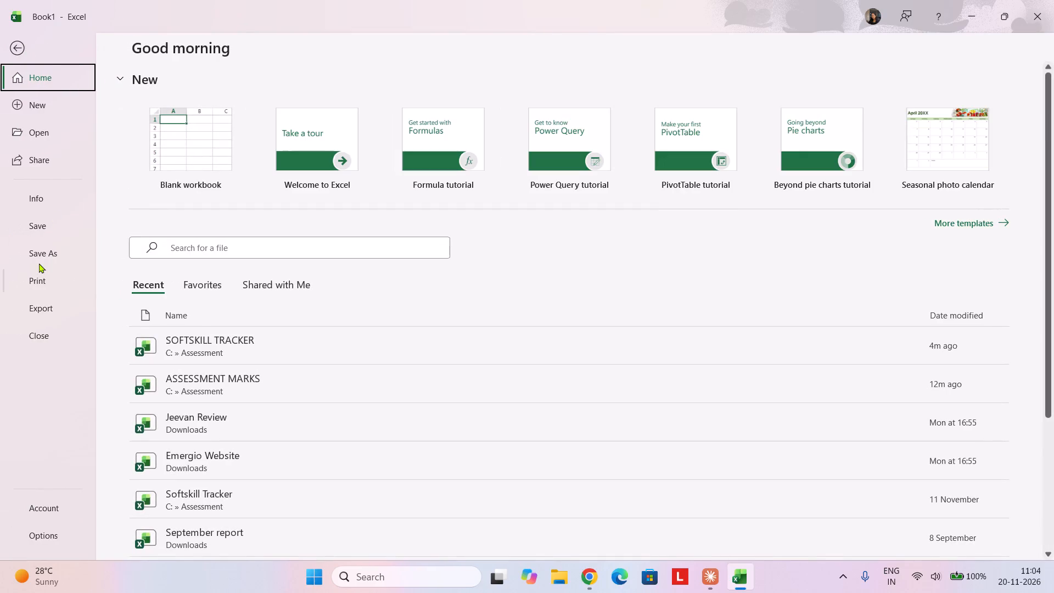
{"action": "left_click", "coordinate": [39, 256]}
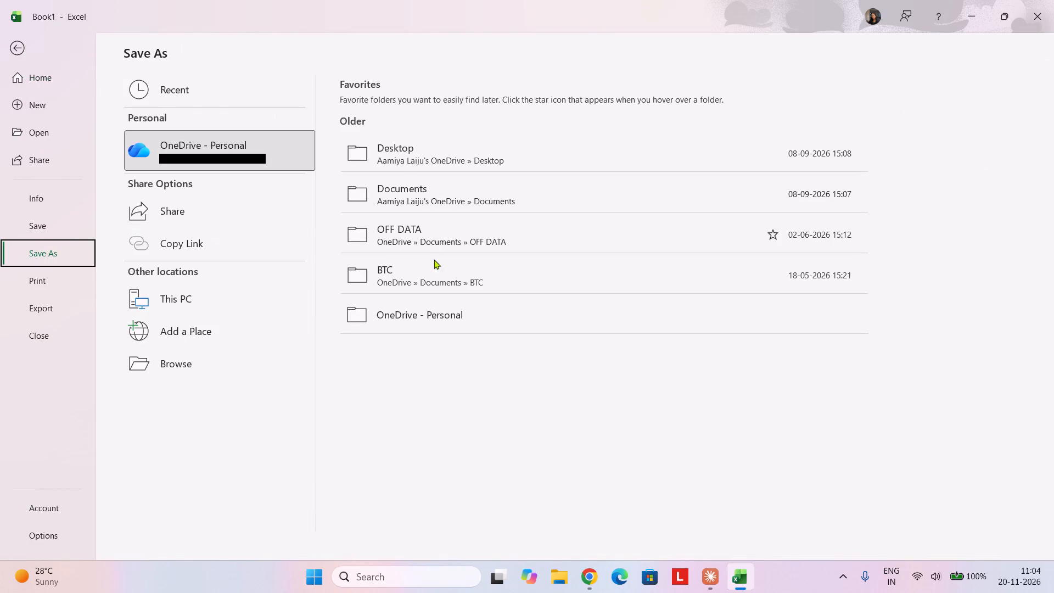
{"action": "left_click", "coordinate": [220, 303]}
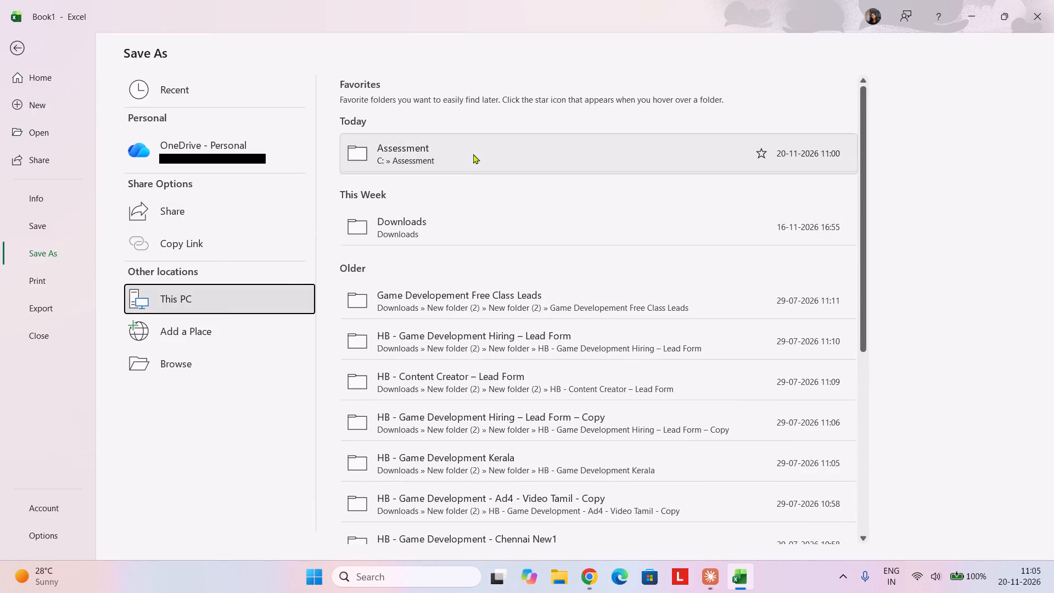
{"action": "double_click", "coordinate": [473, 153]}
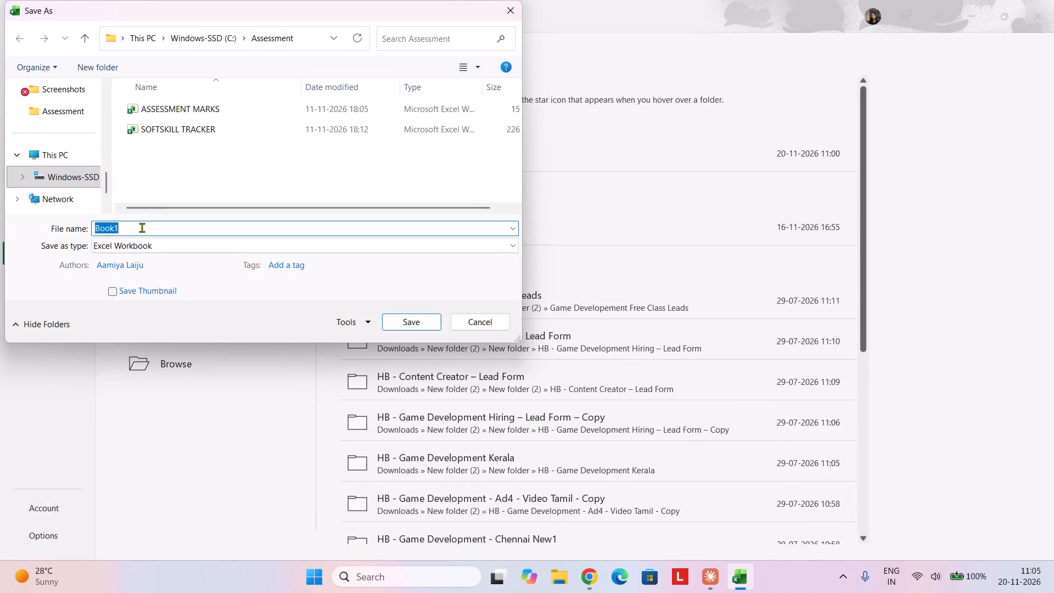
{"action": "left_click_drag", "start_coordinate": [142, 227], "coordinate": [80, 239]}
{"action": "key", "text": "BackSpace"}
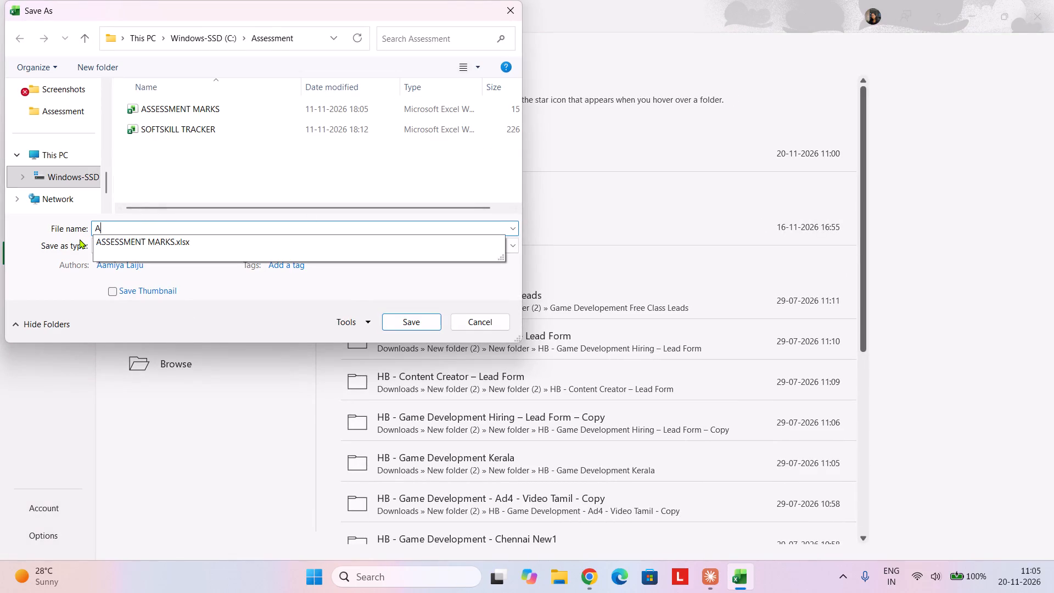
{"action": "type", "text": "ttendece"}
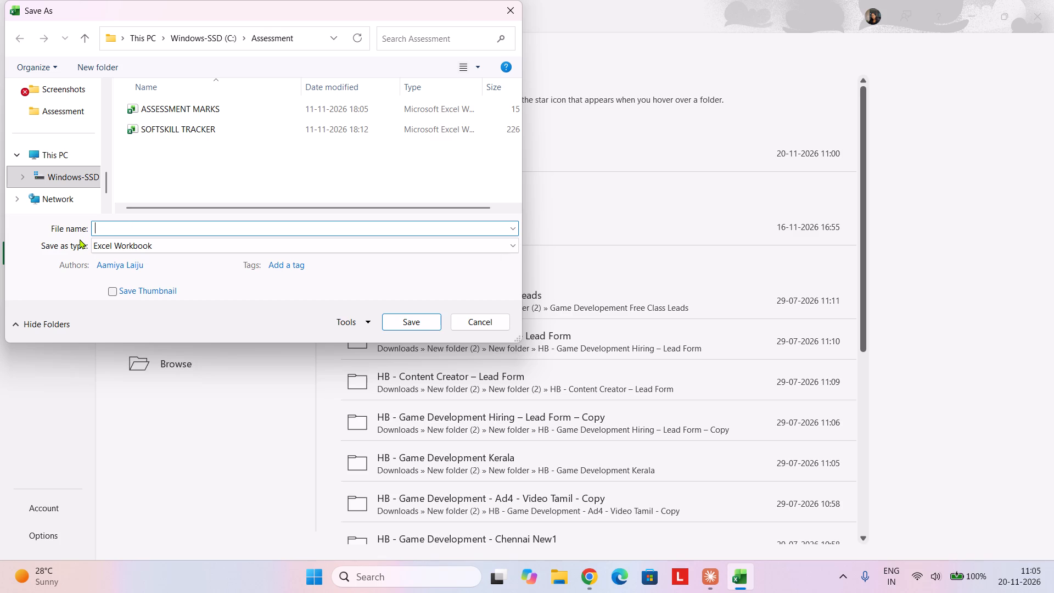
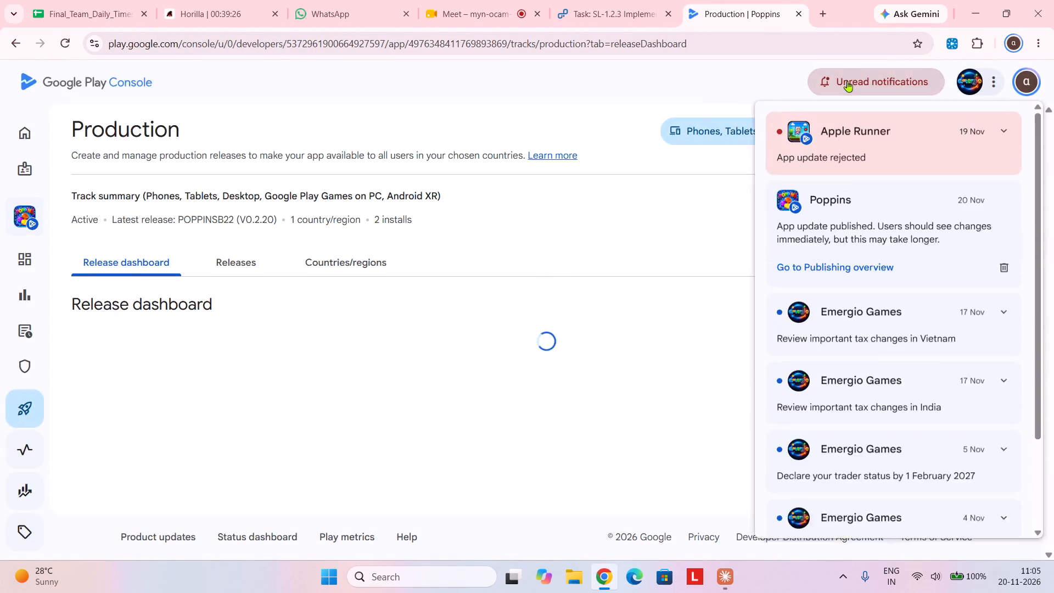
Dismiss the notifications list and close the Google Play Console Production page for Poppins.
{"action": "left_click", "coordinate": [726, 86]}
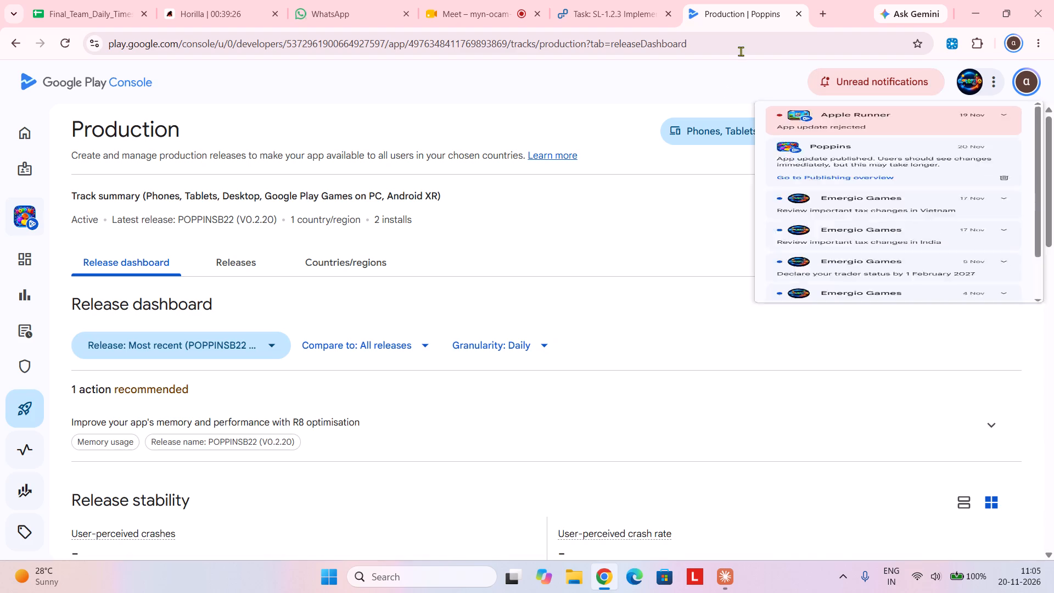
{"action": "left_click", "coordinate": [797, 20]}
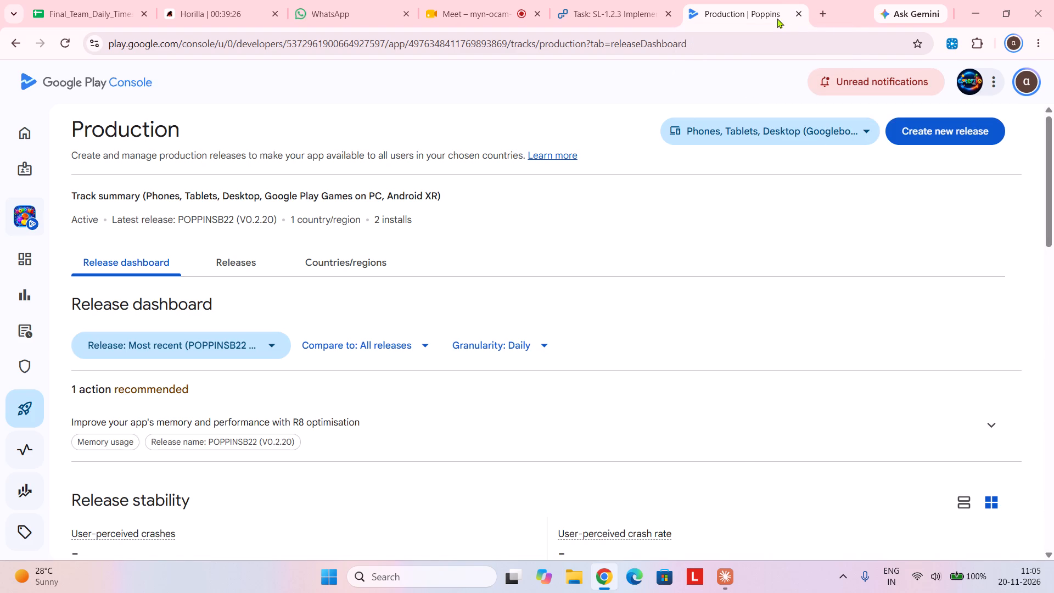
{"action": "left_click", "coordinate": [803, 15]}
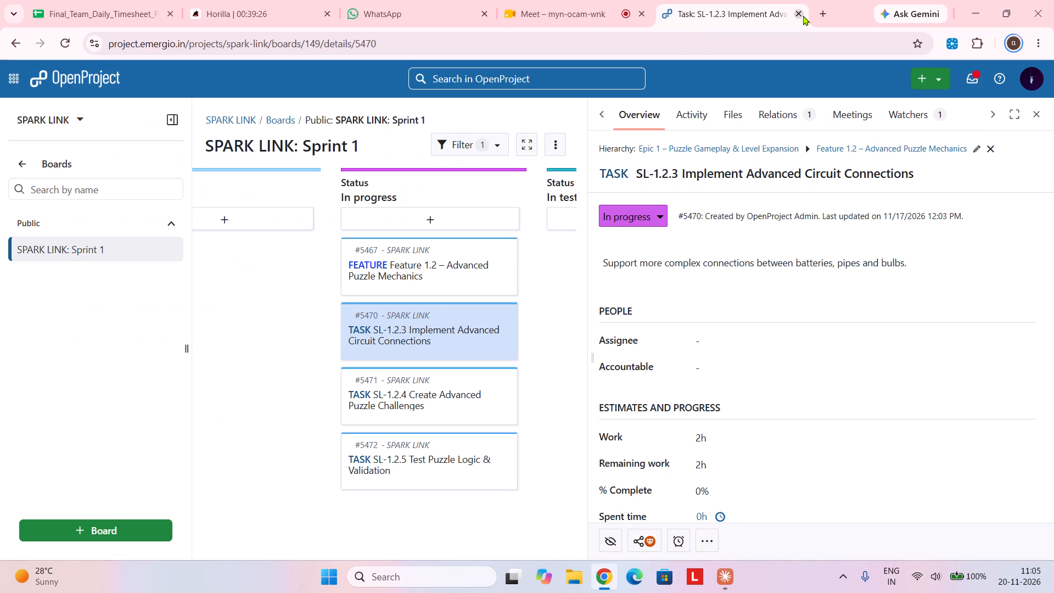
Switch to Horilla and reload the My Attendances page.
{"action": "scroll", "coordinate": [445, 274], "scroll_direction": "left", "scroll_amount": 1}
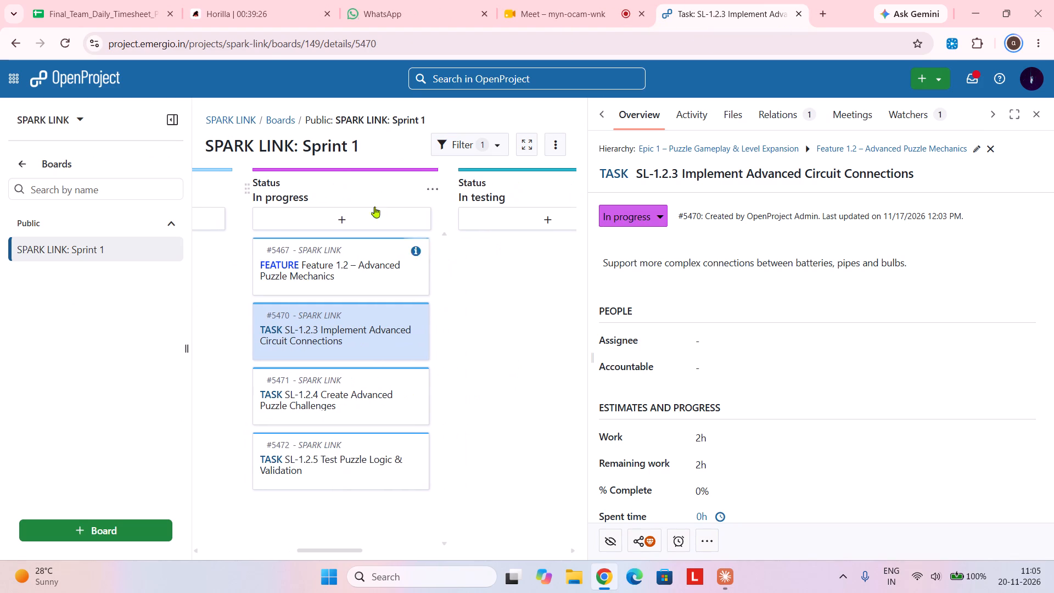
{"action": "left_click", "coordinate": [257, 26]}
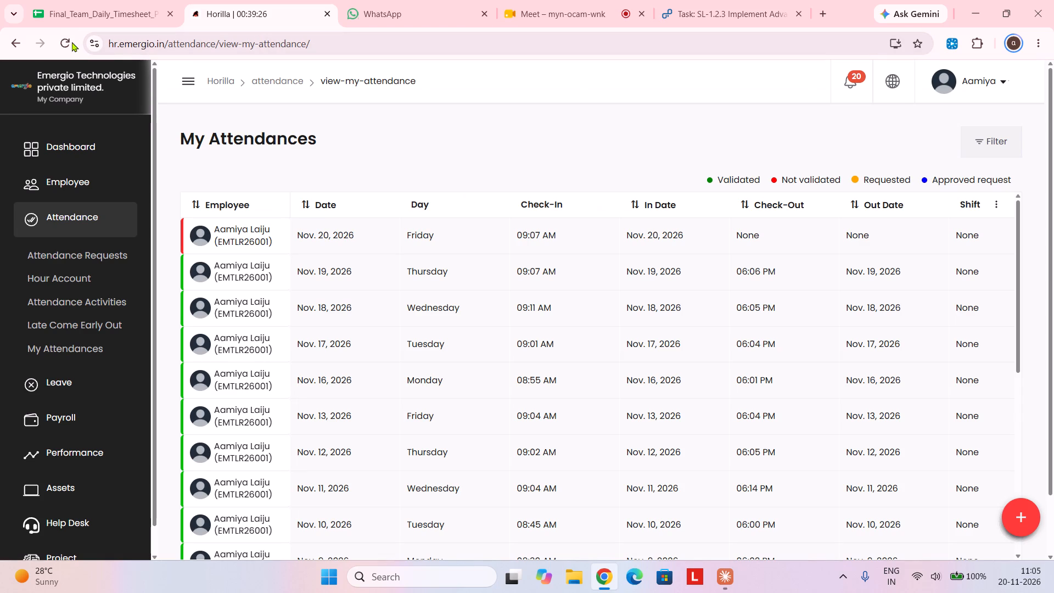
{"action": "left_click", "coordinate": [70, 41]}
{"action": "left_click_drag", "start_coordinate": [70, 41], "coordinate": [79, 47]}
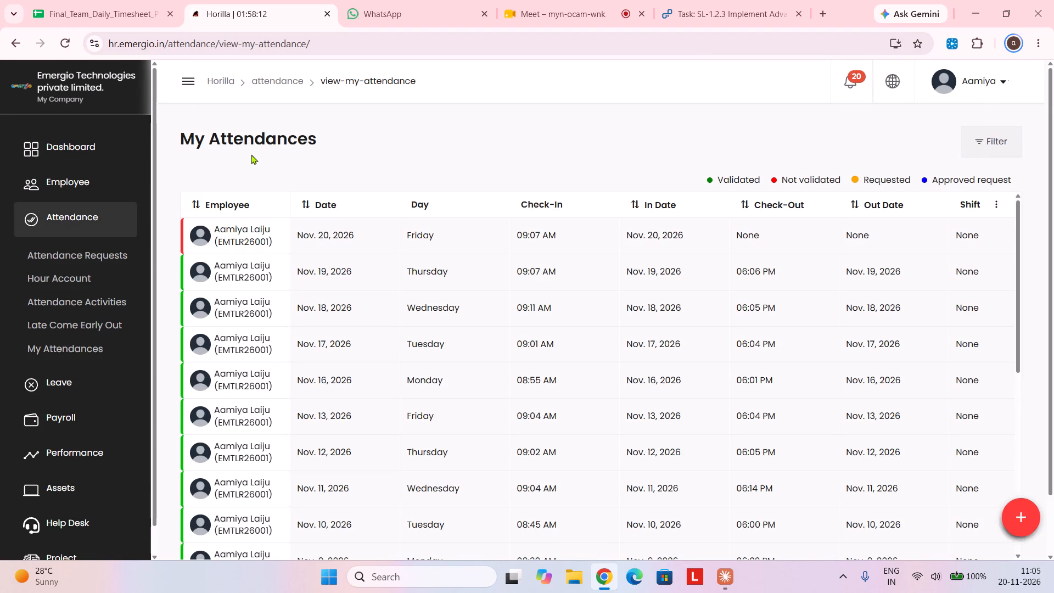
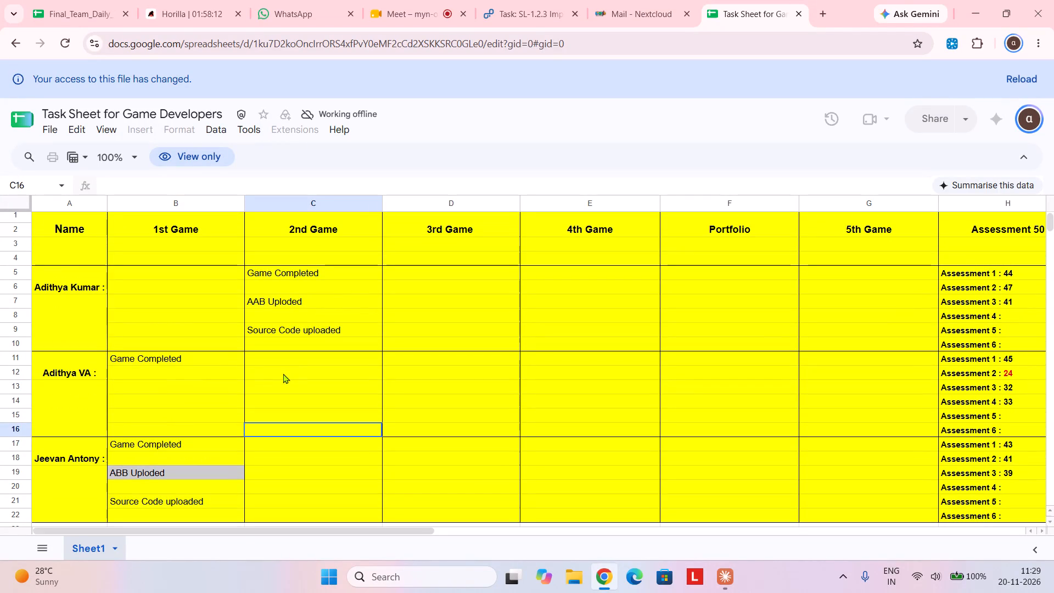
Check the developers' game and assessment entries in Task Sheet for Game Developers and close that spreadsheet page.
{"action": "scroll", "coordinate": [283, 373], "scroll_direction": "right", "scroll_amount": 1}
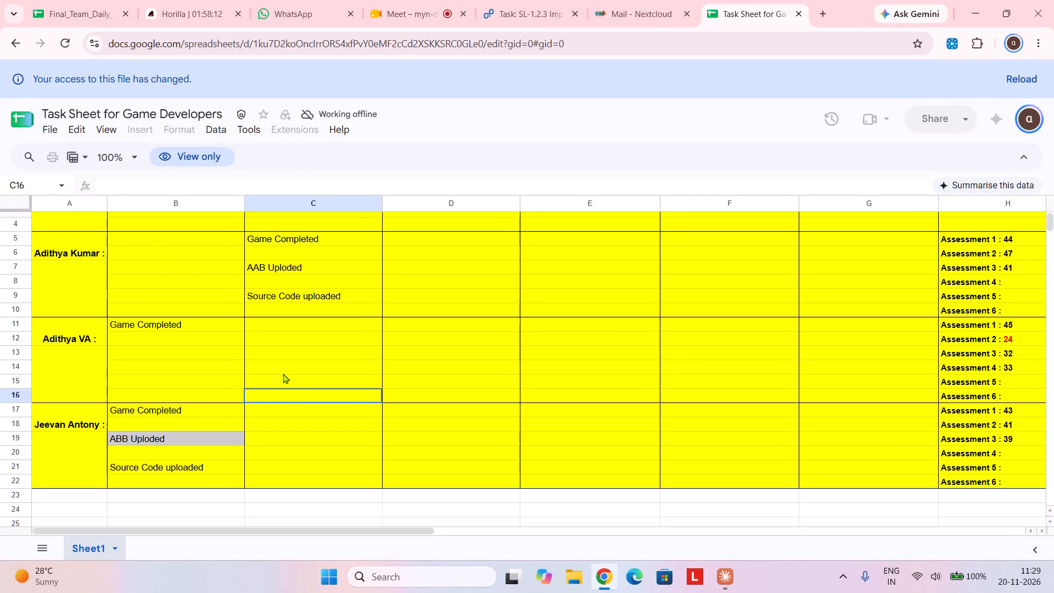
{"action": "scroll", "coordinate": [315, 372], "scroll_direction": "down", "scroll_amount": 1}
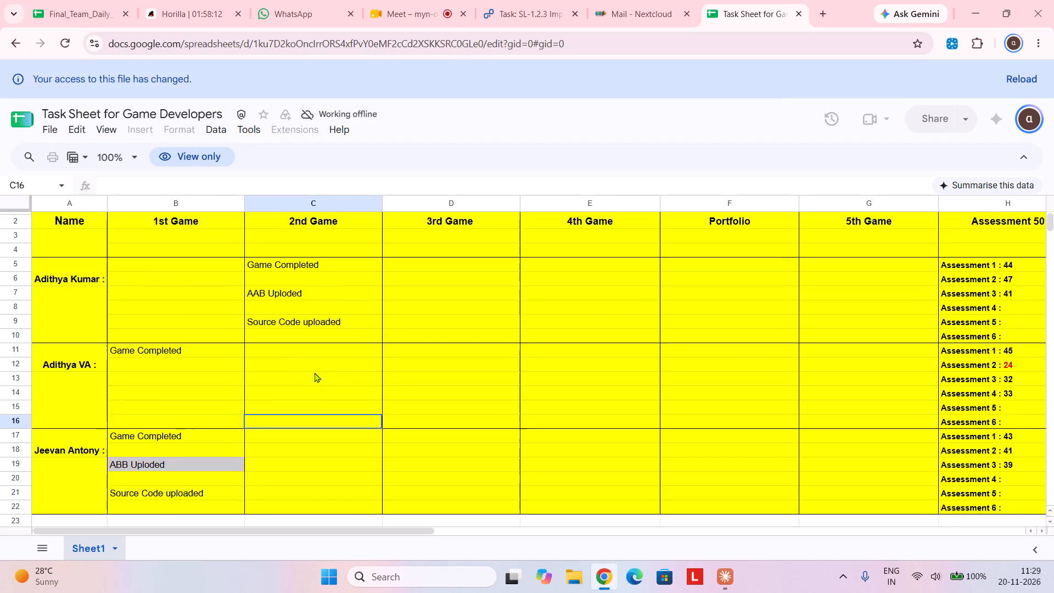
{"action": "scroll", "coordinate": [315, 372], "scroll_direction": "down", "scroll_amount": 1}
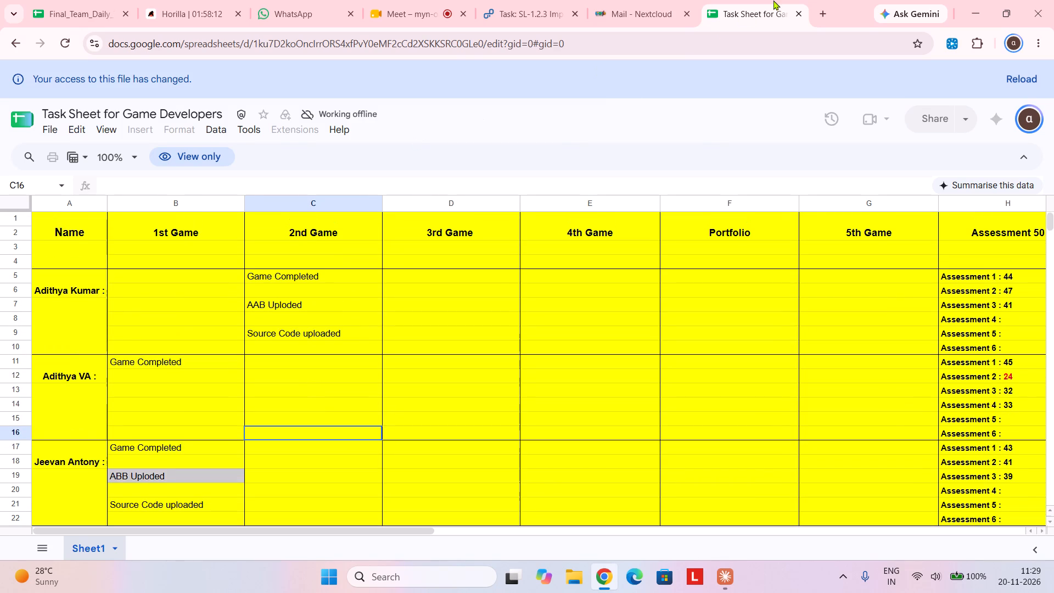
{"action": "left_click", "coordinate": [804, 14]}
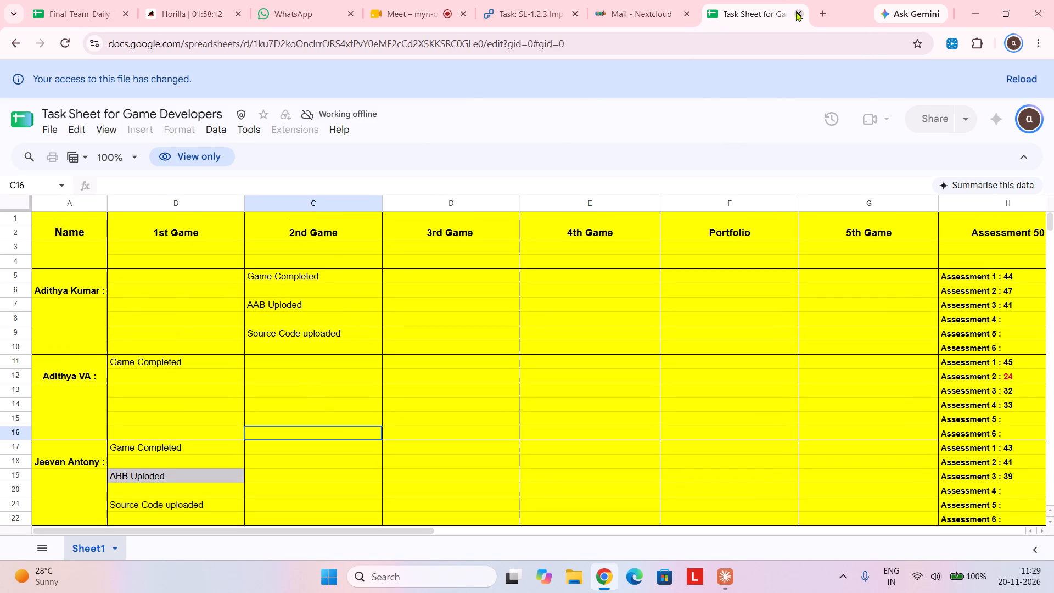